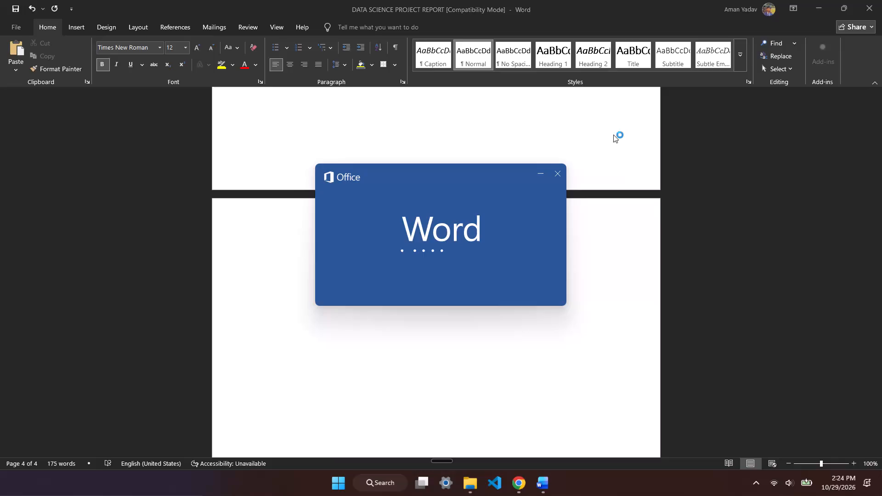
Examine the opening pages of the HostelHub project report after dismissing the protected view notice.
scroll(395, 191, "down", 3)
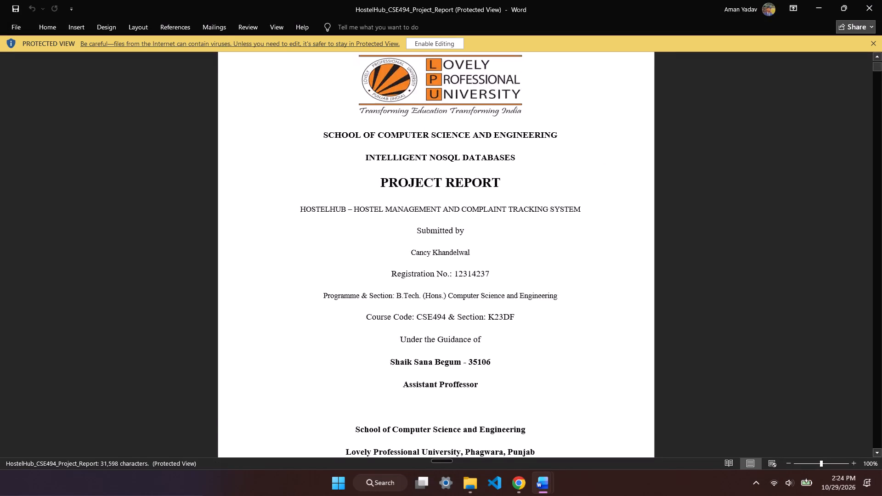
scroll(396, 189, "down", 14)
scroll(396, 188, "down", 7)
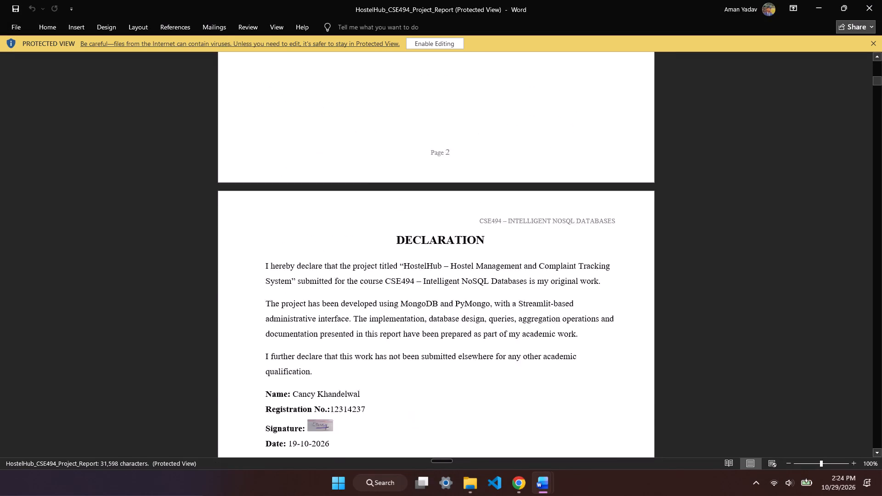
scroll(396, 188, "down", 4)
left_click(871, 40)
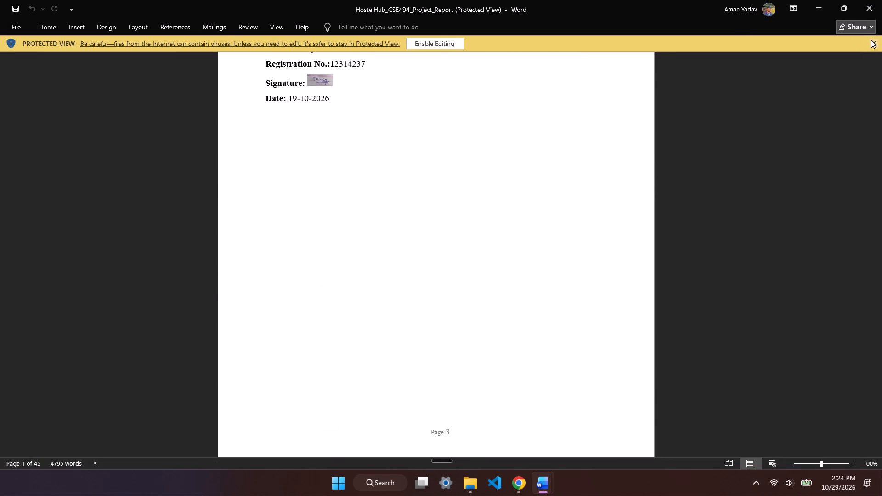
scroll(388, 92, "up", 4)
scroll(388, 96, "down", 16)
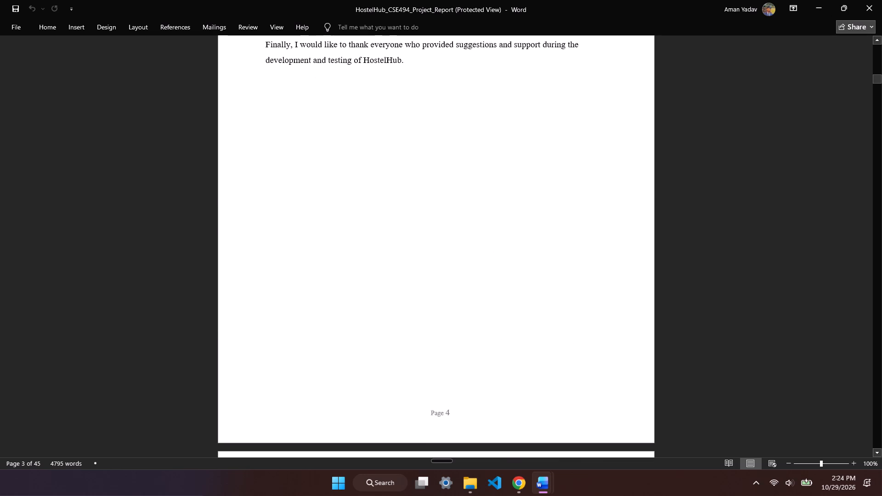
scroll(388, 102, "down", 6)
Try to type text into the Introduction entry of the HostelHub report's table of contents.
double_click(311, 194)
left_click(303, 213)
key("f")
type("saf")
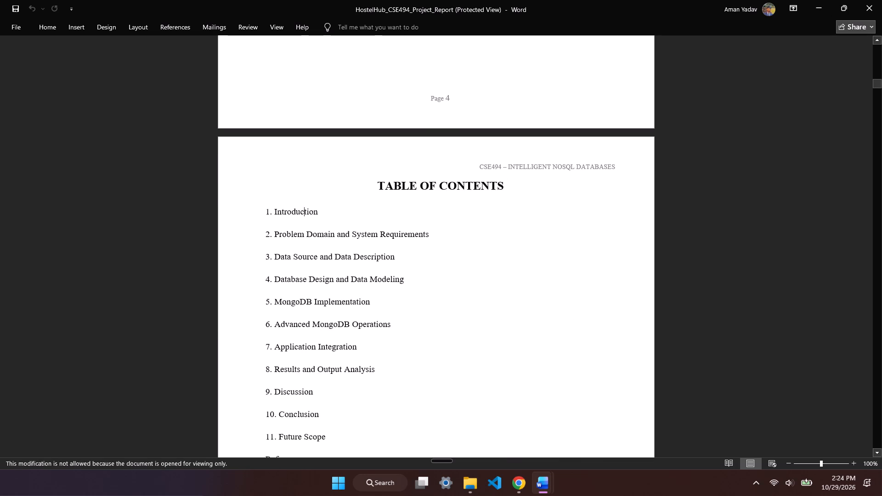
Look through the HostelHub report's table of contents, list of figures and list of tables.
scroll(345, 125, "down", 14)
scroll(352, 152, "down", 7)
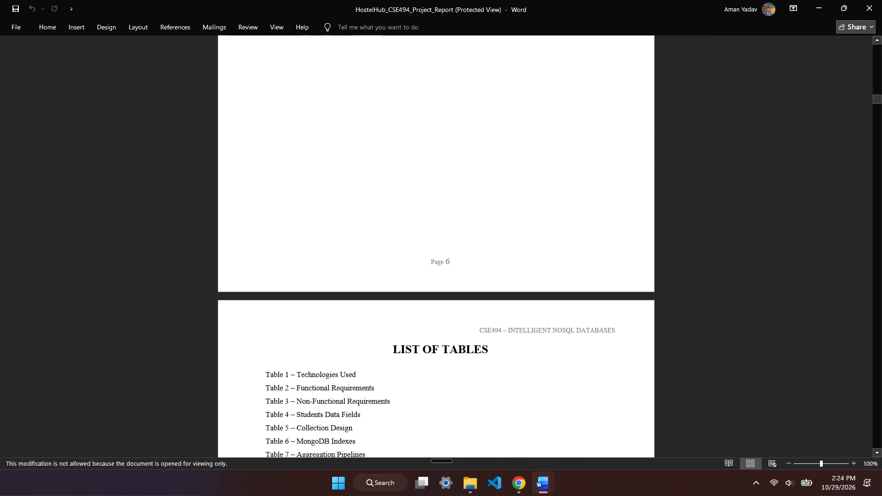
scroll(352, 152, "down", 9)
scroll(355, 150, "up", 16)
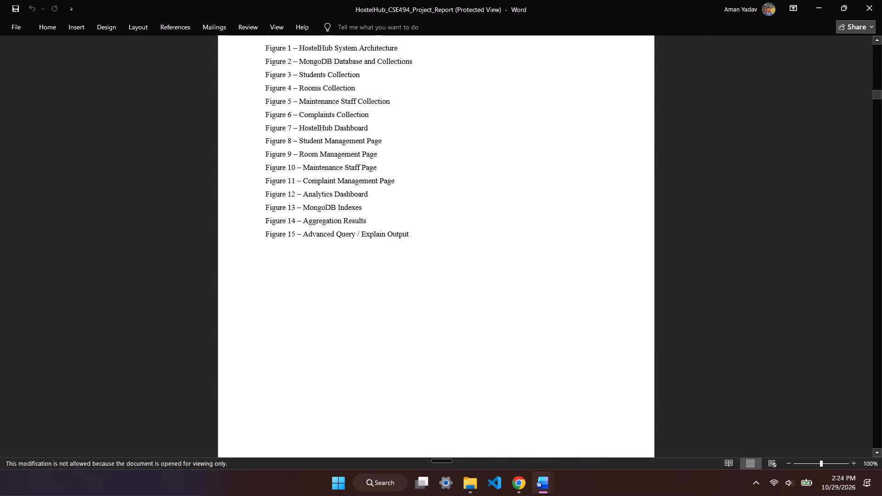
scroll(359, 152, "up", 9)
scroll(361, 152, "down", 5)
scroll(361, 152, "up", 9)
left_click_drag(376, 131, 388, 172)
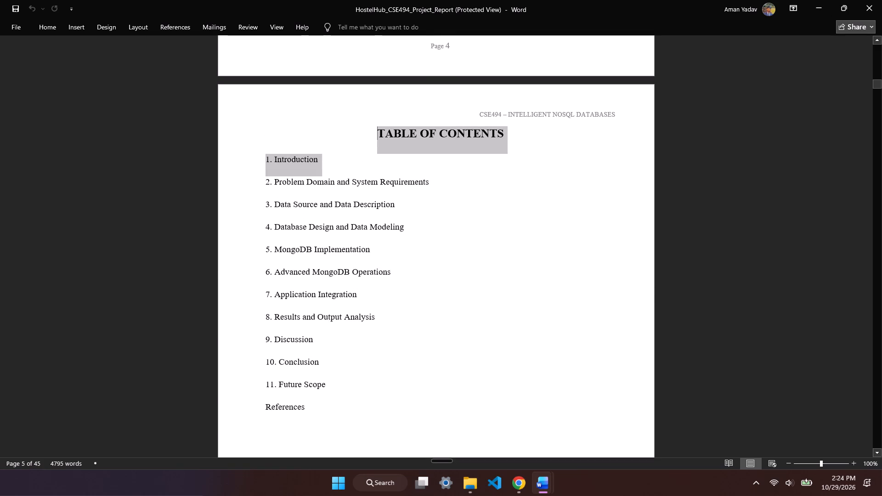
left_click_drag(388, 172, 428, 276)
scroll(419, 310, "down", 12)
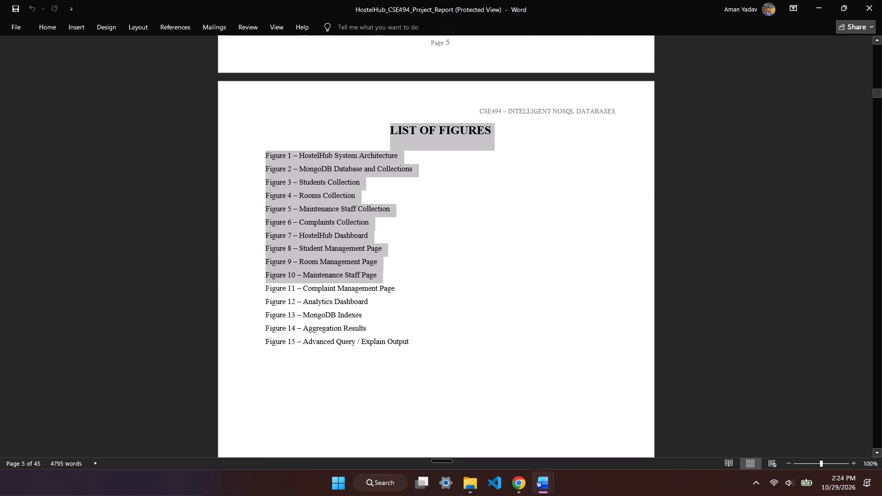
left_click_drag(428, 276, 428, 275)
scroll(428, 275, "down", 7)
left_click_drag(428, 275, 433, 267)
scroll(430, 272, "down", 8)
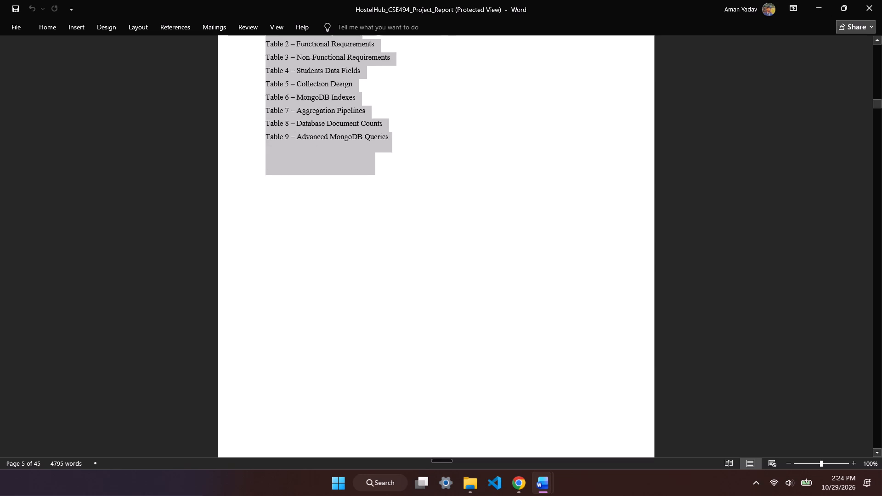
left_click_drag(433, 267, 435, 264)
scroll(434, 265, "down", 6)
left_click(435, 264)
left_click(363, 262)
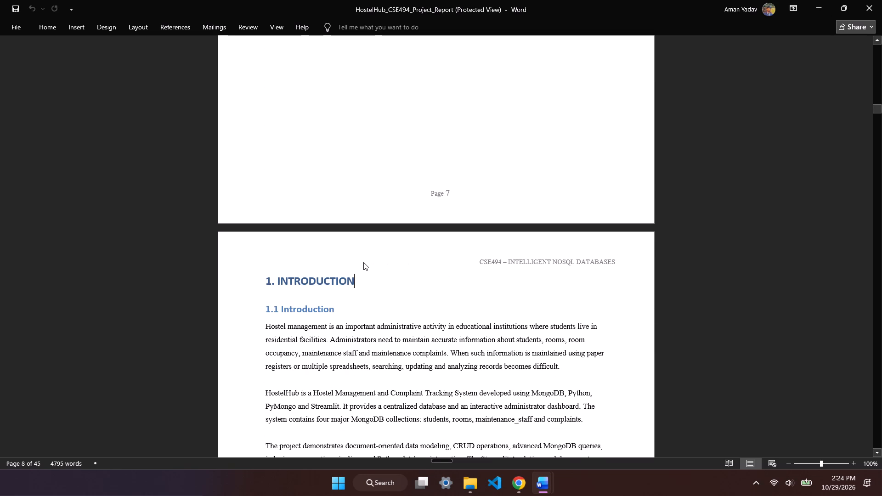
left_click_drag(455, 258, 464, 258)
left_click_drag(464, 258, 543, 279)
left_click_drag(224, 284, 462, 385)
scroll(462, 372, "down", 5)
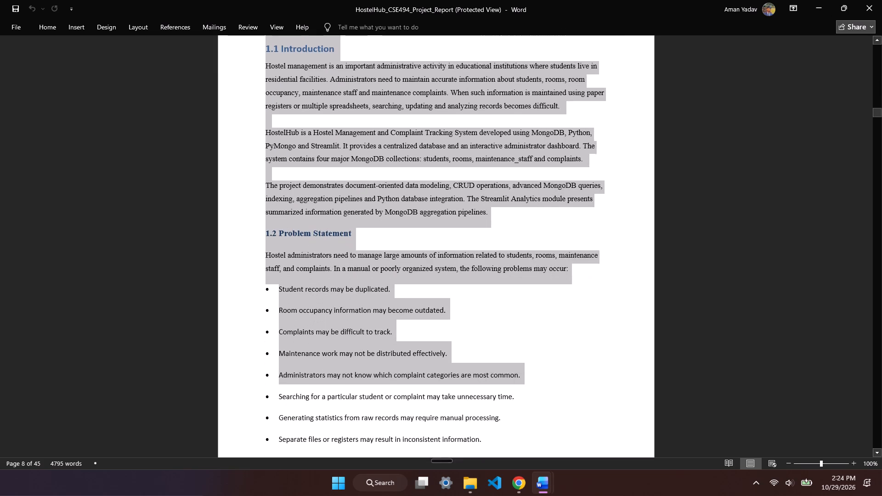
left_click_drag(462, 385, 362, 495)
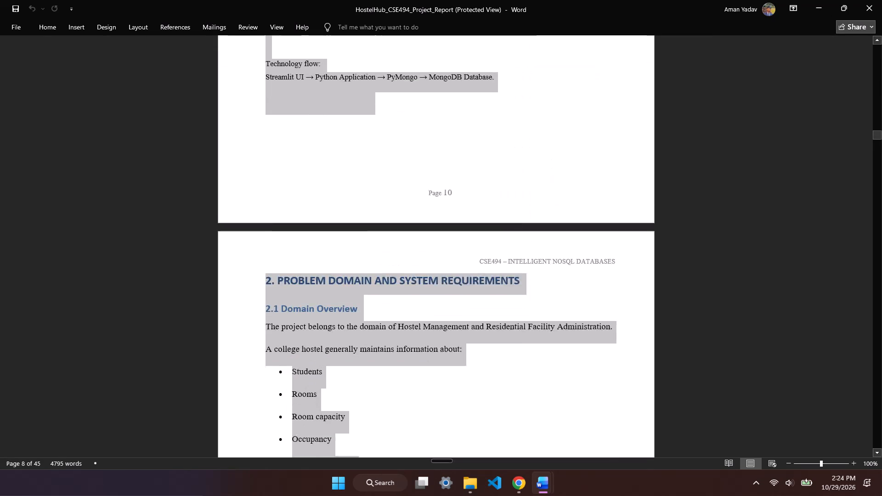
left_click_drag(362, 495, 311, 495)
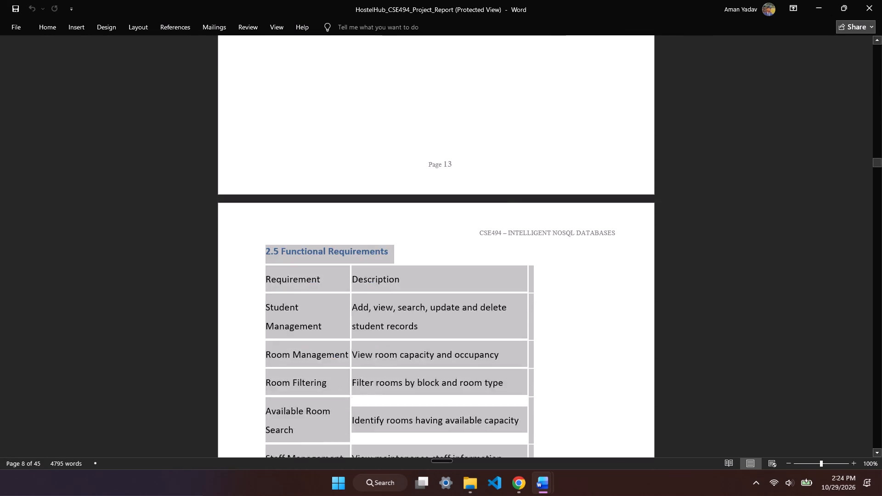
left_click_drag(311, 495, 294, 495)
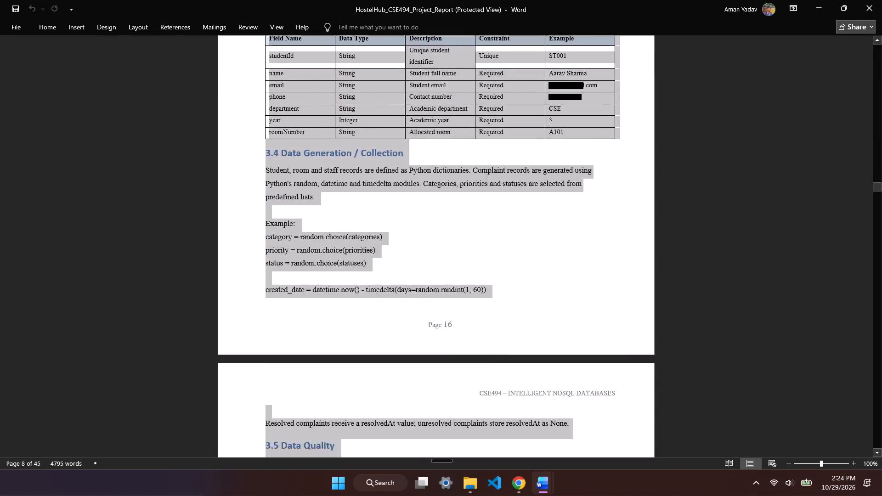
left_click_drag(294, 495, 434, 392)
Copy all content of the HostelHub report from the TABLE OF CONTENTS heading through the last figures.
scroll(434, 388, "down", 2, "ctrl")
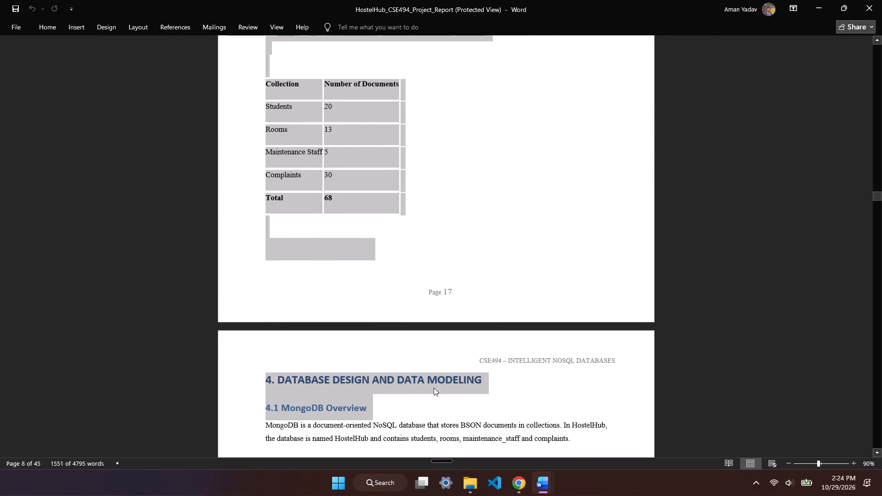
scroll(434, 388, "down", 3, "ctrl")
scroll(436, 342, "down", 7, "ctrl")
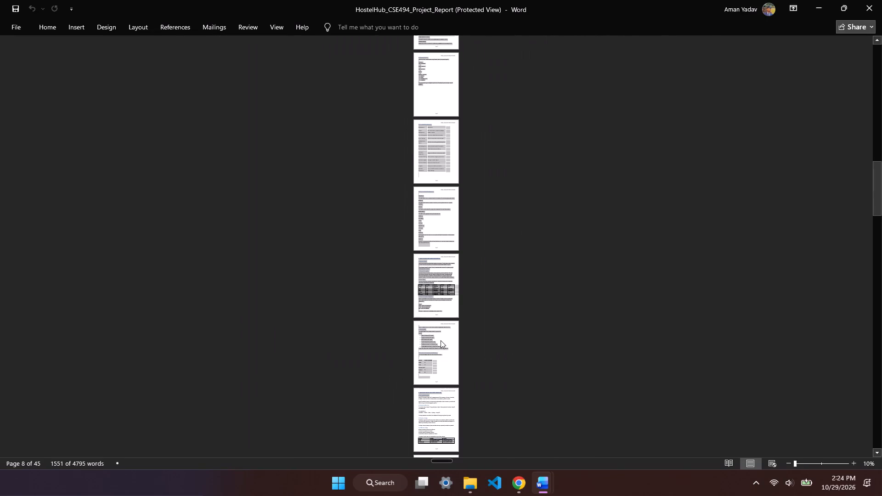
left_click(515, 299)
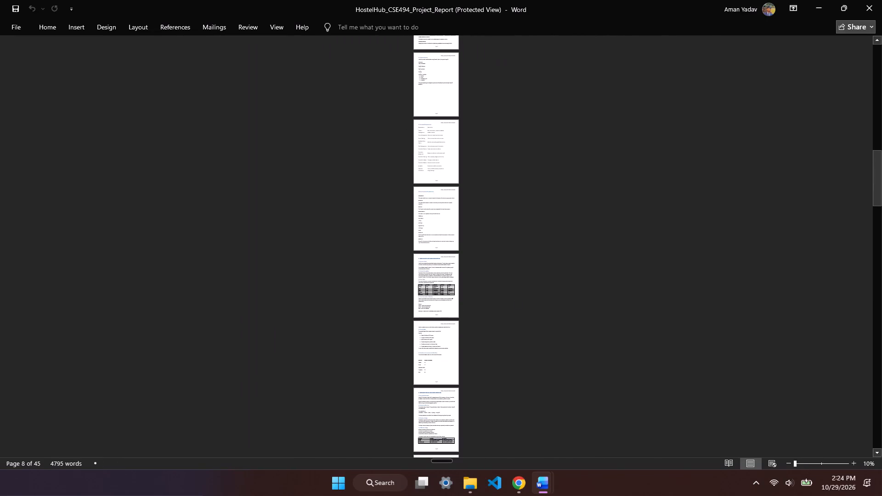
scroll(454, 297, "up", 15)
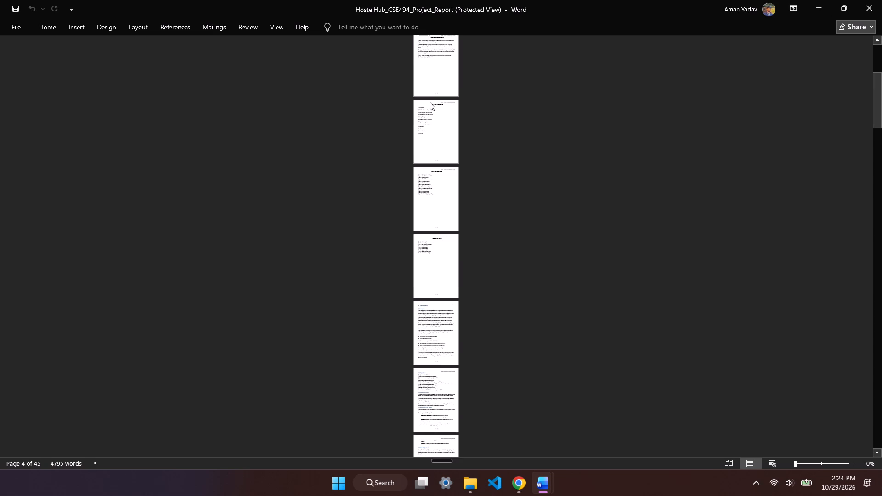
left_click_drag(430, 105, 439, 495)
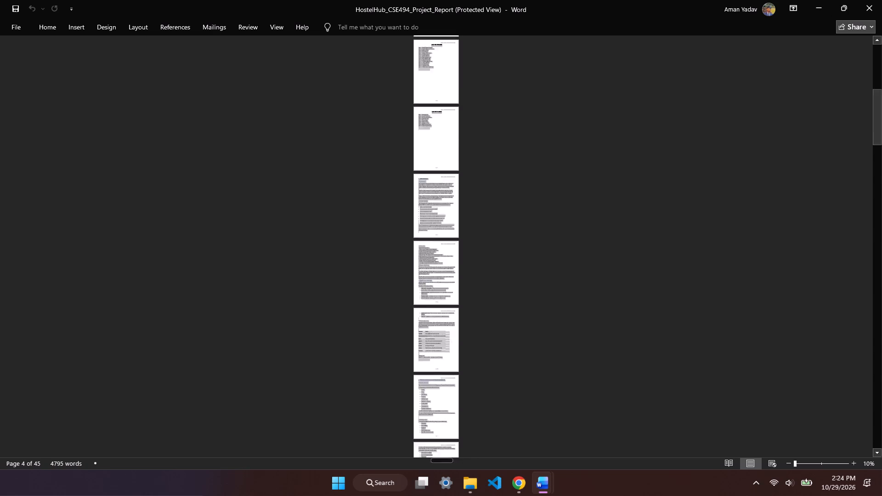
left_click_drag(439, 495, 418, 495)
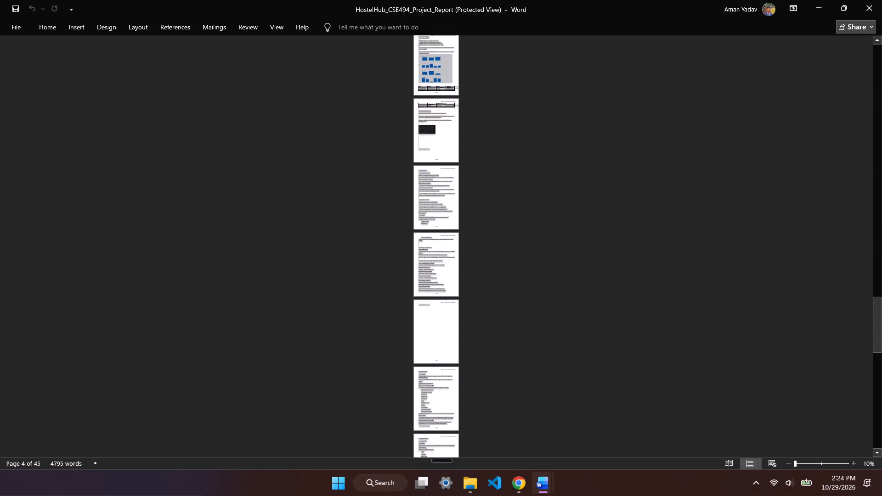
left_click_drag(418, 495, 419, 495)
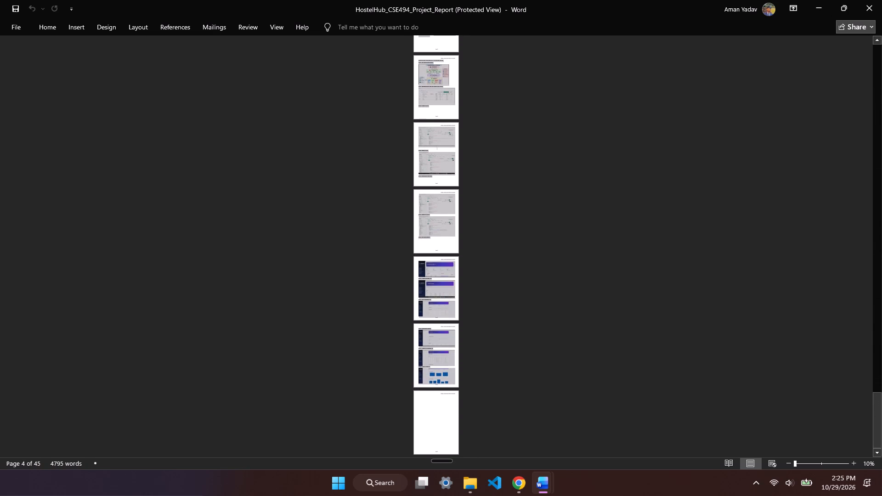
left_click_drag(419, 495, 453, 409)
key("ctrl+c")
Switch to the DATA SCIENCE PROJECT REPORT document and paste the copied content on its blank fourth page.
key("alt+Tab")
left_click(494, 434)
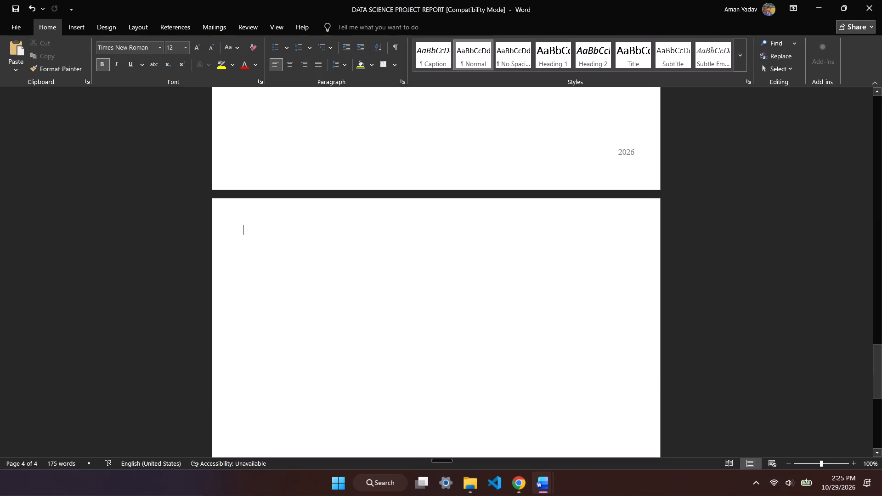
key("ctrl+v")
scroll(368, 303, "up", 5)
scroll(368, 303, "down", 7)
scroll(497, 286, "up", 6)
scroll(656, 233, "up", 5)
scroll(688, 265, "up", 4)
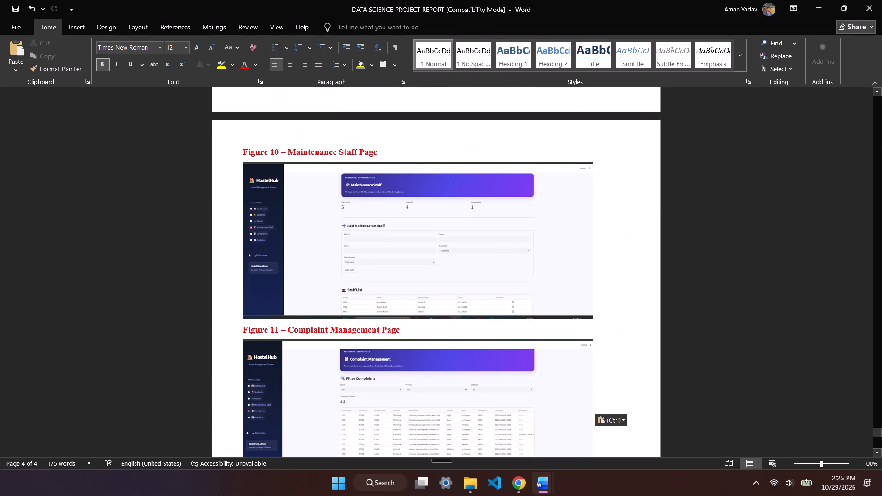
Set the font colour of all text in the document to Automatic, replacing the red of the pasted content.
left_click_drag(875, 430, 854, 130)
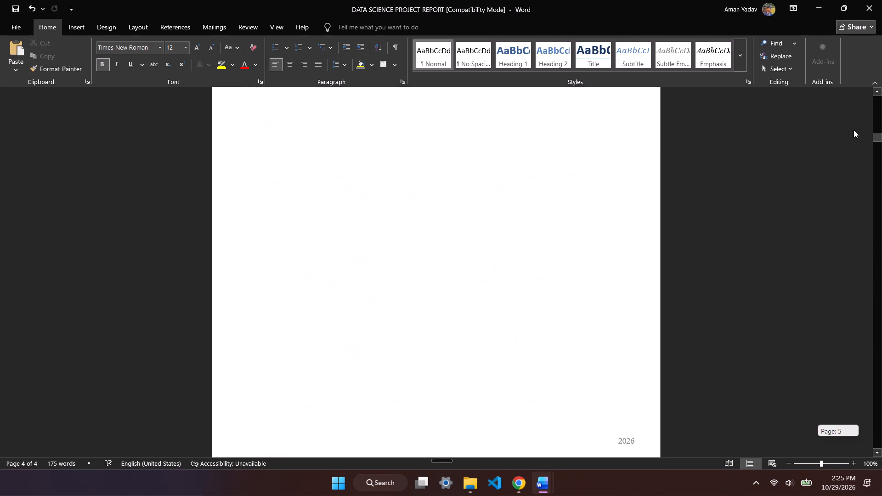
left_click_drag(854, 130, 864, 127)
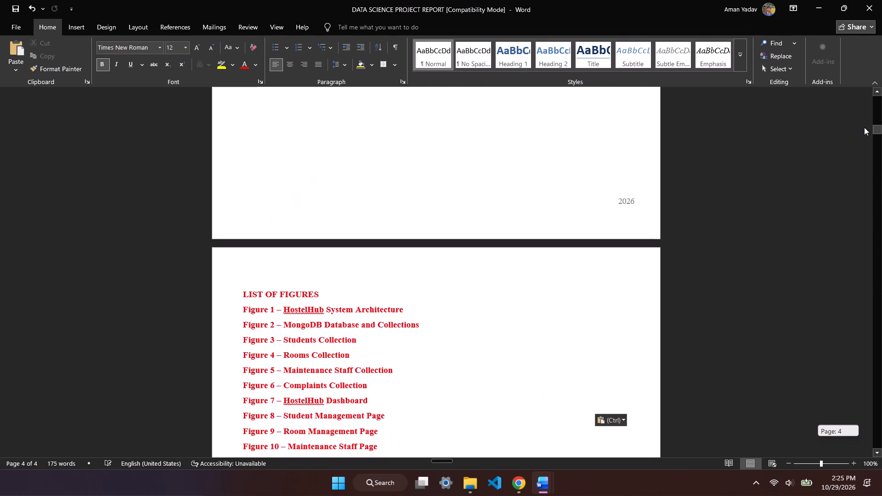
left_click_drag(864, 127, 866, 120)
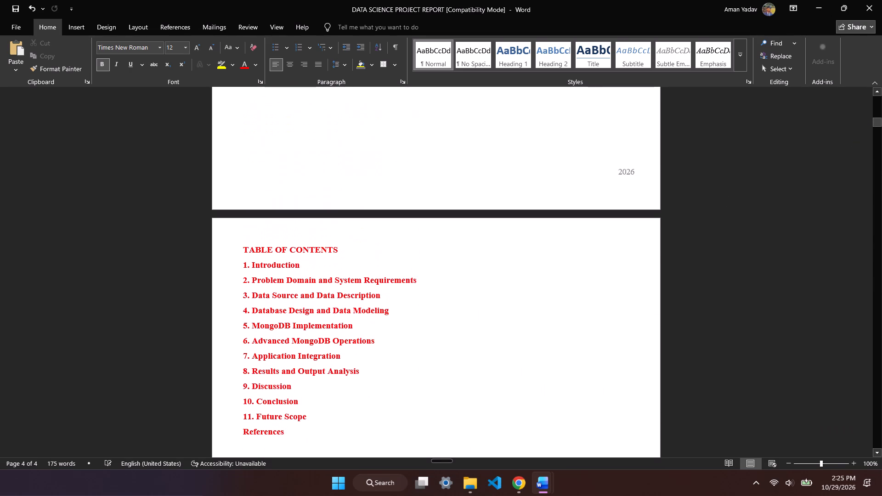
scroll(305, 272, "down", 1)
left_click(312, 282)
key("ctrl+a")
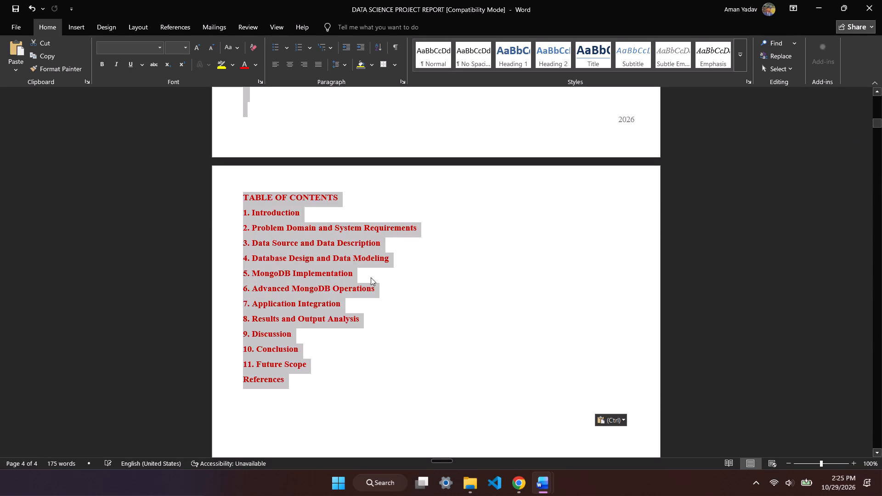
scroll(296, 224, "up", 1)
left_click(252, 240)
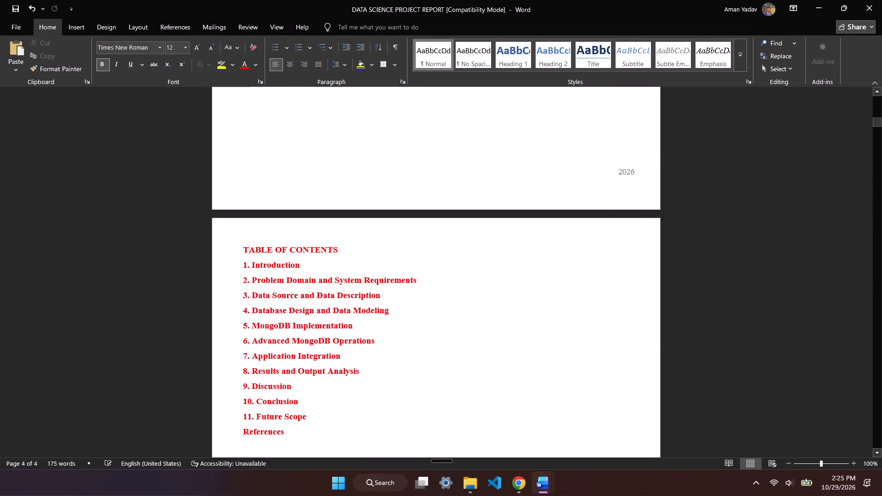
key("ctrl+a")
left_click(244, 68)
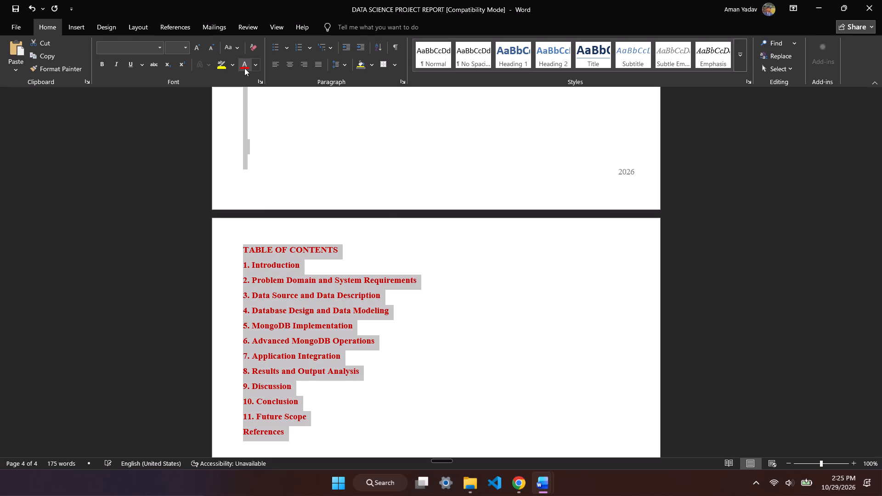
left_click(256, 65)
left_click(249, 97)
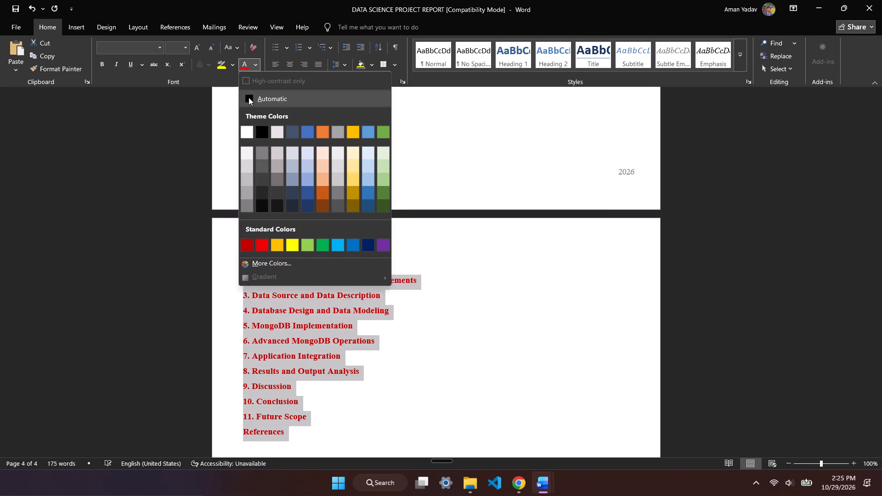
left_click(350, 220)
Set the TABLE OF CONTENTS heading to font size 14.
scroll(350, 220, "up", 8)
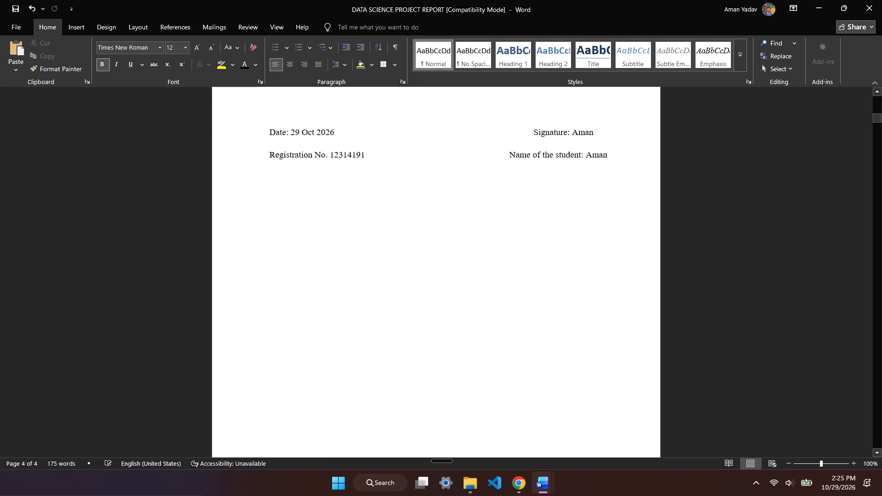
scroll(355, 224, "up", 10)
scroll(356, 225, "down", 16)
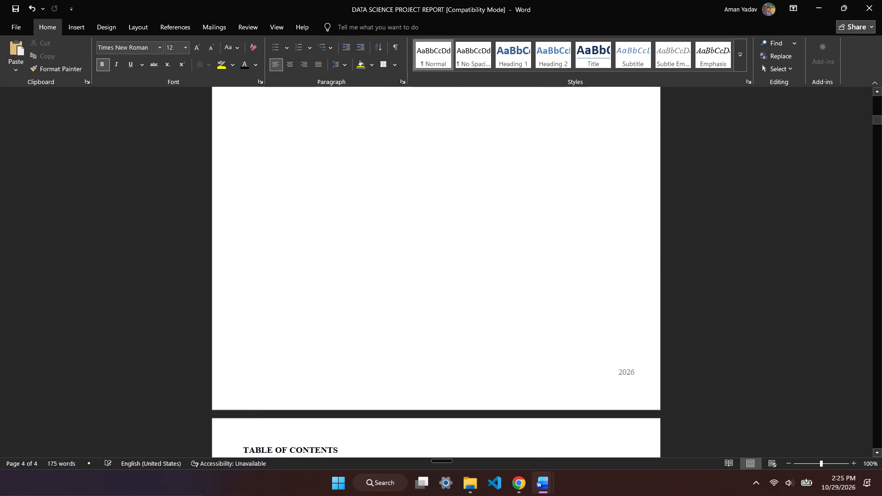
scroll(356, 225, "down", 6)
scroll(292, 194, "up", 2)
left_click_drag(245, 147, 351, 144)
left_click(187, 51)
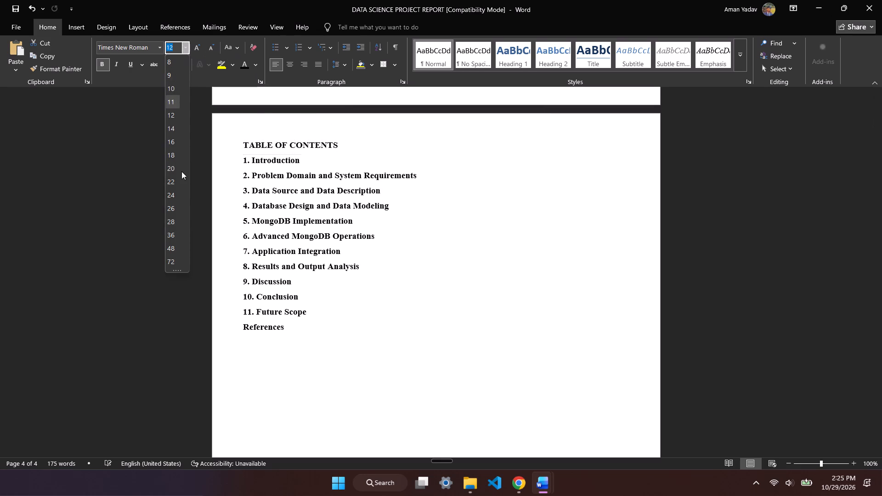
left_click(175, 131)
Set the line spacing of the table of contents entries, from 1. Introduction through References, to 2.0.
left_click(247, 156)
left_click_drag(242, 159, 256, 165)
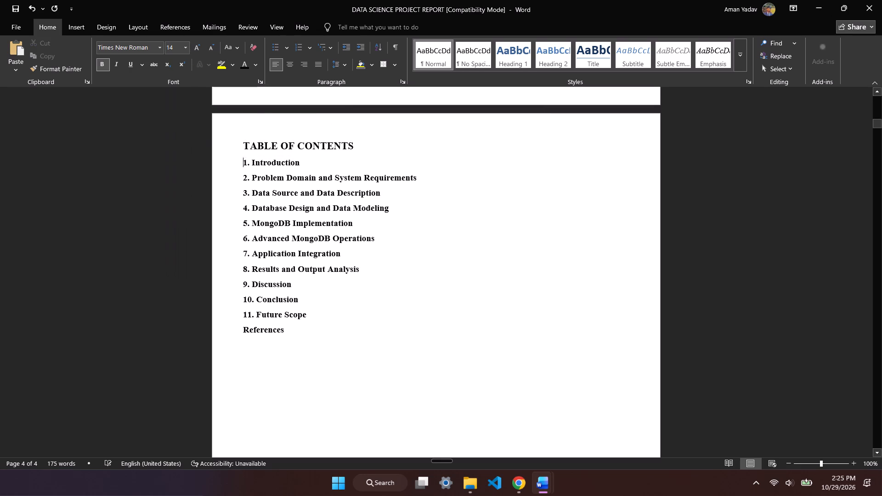
left_click_drag(256, 165, 340, 336)
left_click(288, 65)
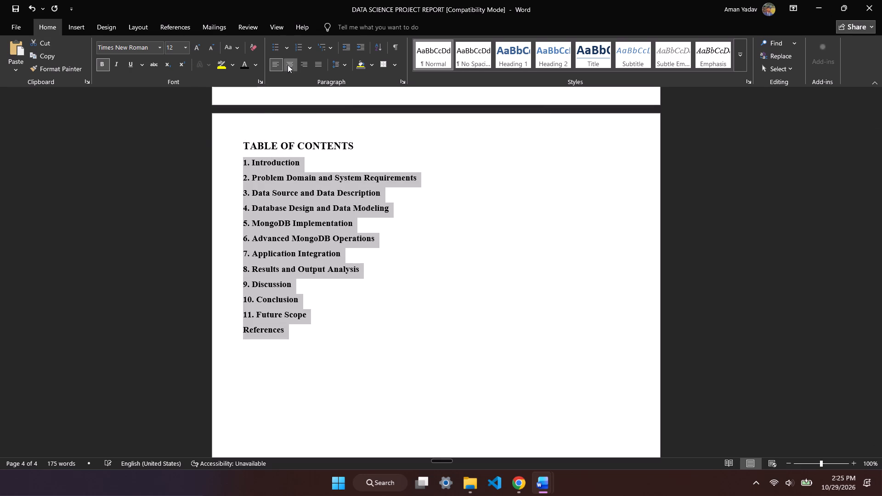
left_click(290, 64)
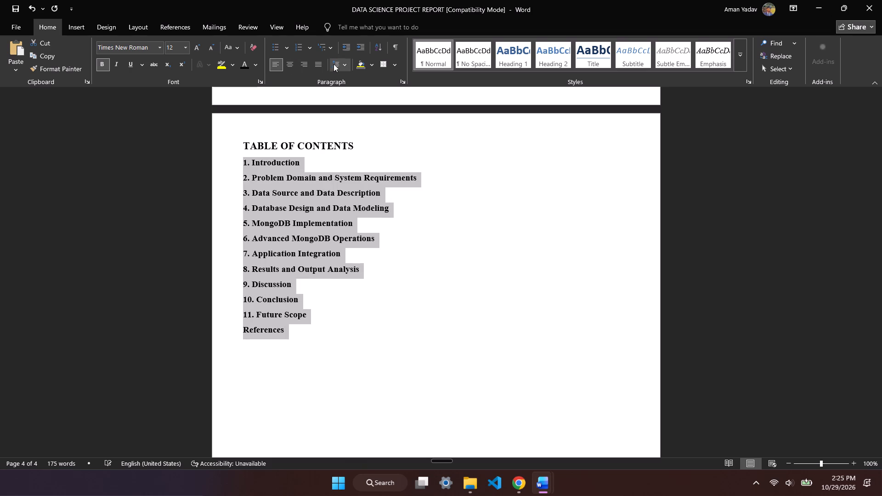
left_click(345, 64)
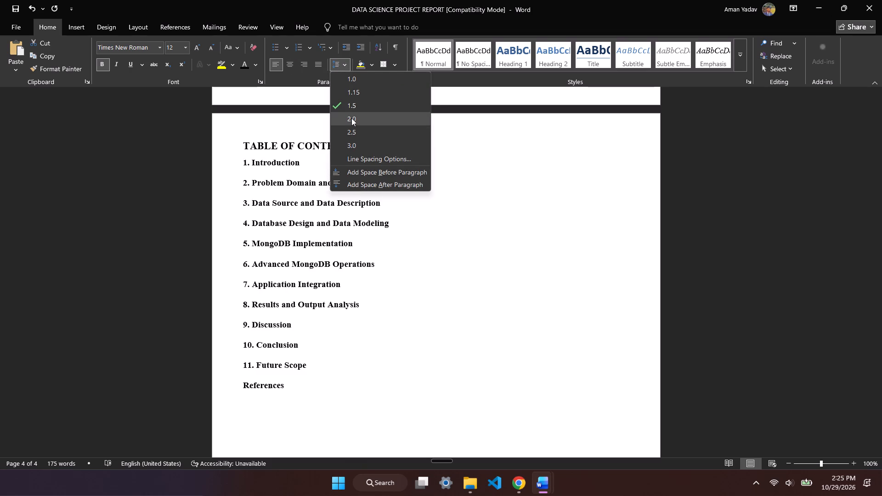
left_click(351, 118)
Centre the TABLE OF CONTENTS heading and set its font size to 16.
left_click(246, 144)
left_click_drag(246, 144, 379, 145)
left_click(294, 65)
left_click(184, 44)
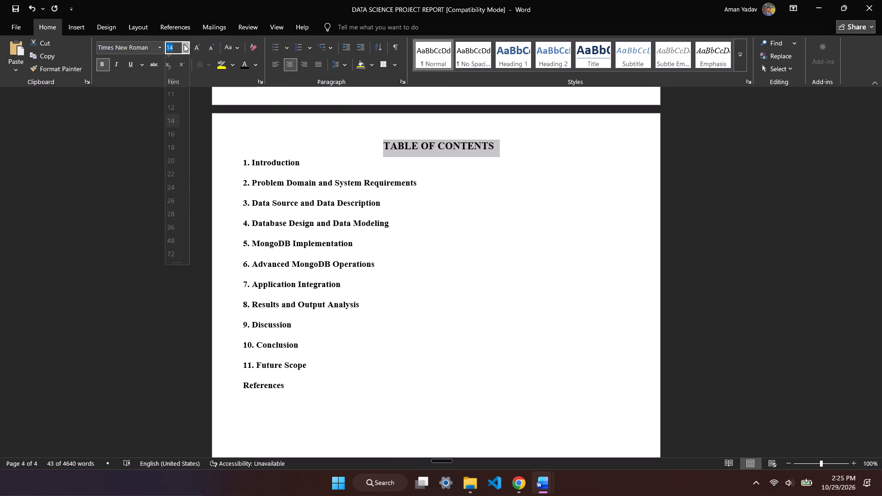
left_click(174, 138)
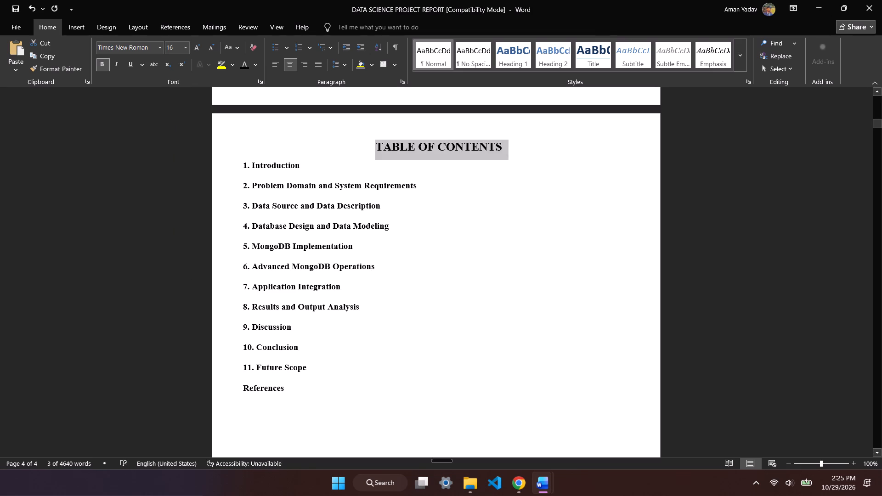
left_click(347, 203)
Insert two blank lines between the TABLE OF CONTENTS heading and the first entry.
left_click(256, 152)
left_click(499, 143)
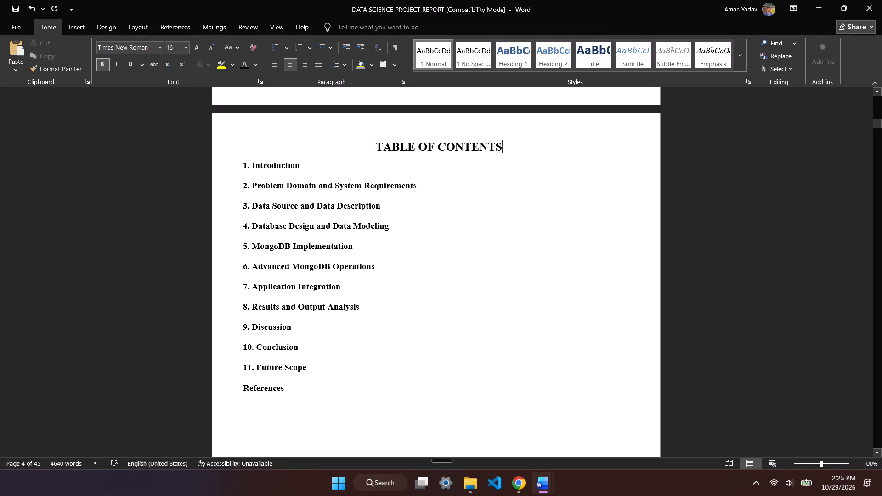
key("Return")
key("Return")
Delete the list of figures and the list of tables that sit between the table of contents and the 1. INTRODUCTION section.
scroll(514, 136, "down", 3)
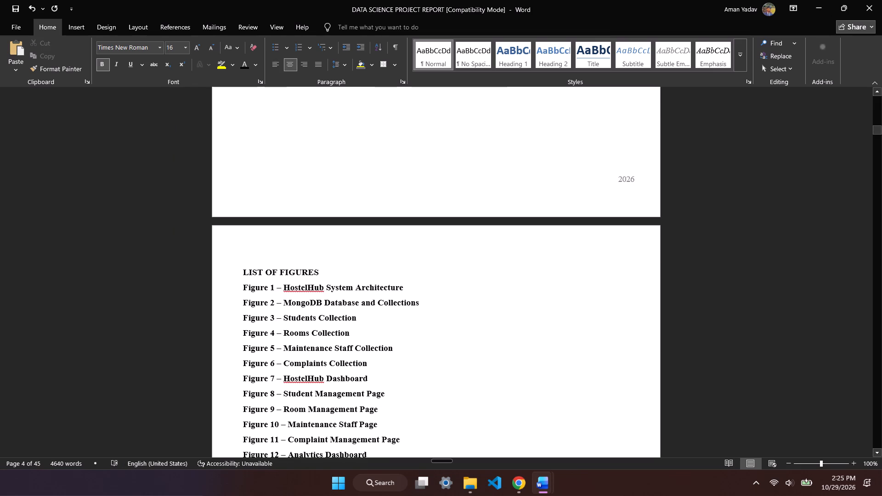
scroll(284, 259, "down", 1)
scroll(285, 147, "up", 1)
left_click_drag(242, 104, 318, 180)
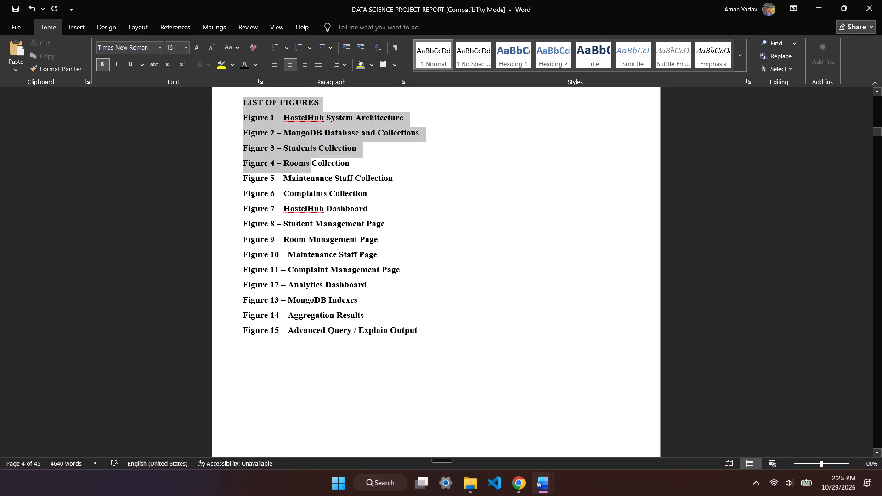
left_click_drag(318, 180, 323, 301)
scroll(322, 191, "down", 4)
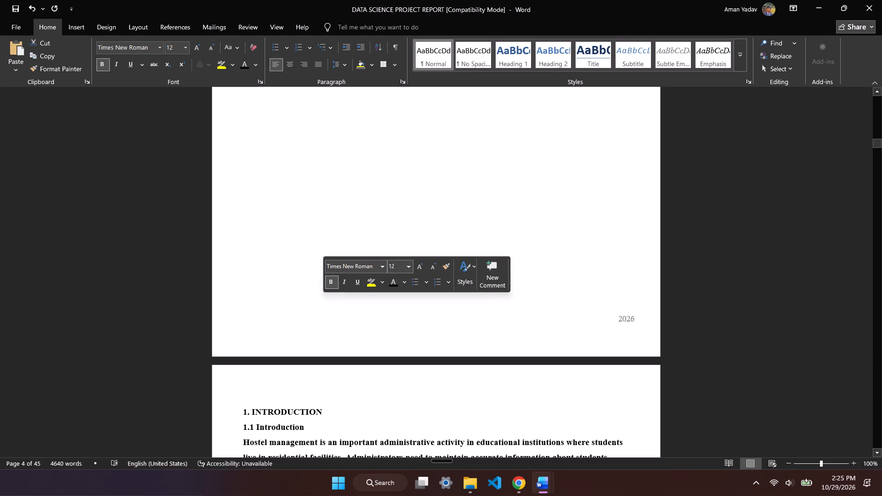
key("BackSpace")
Remove the leftover blank pages between the table of contents and the 1. INTRODUCTION heading.
scroll(323, 301, "up", 2)
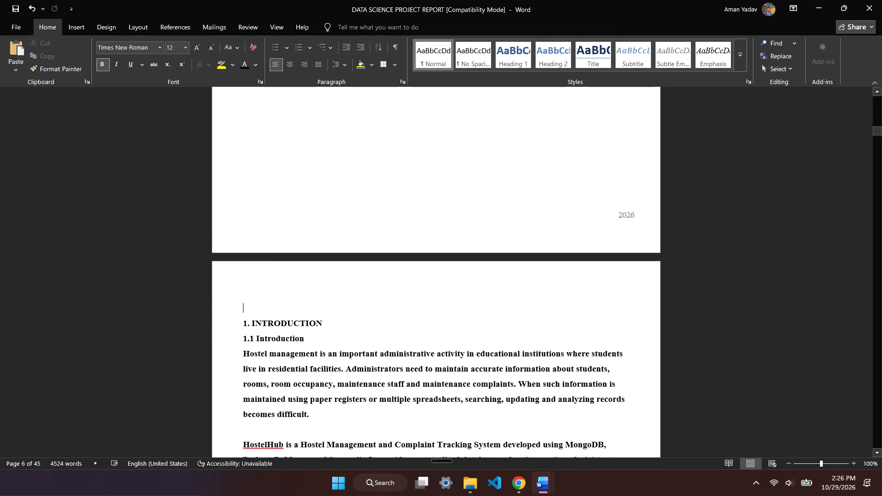
scroll(323, 301, "up", 1)
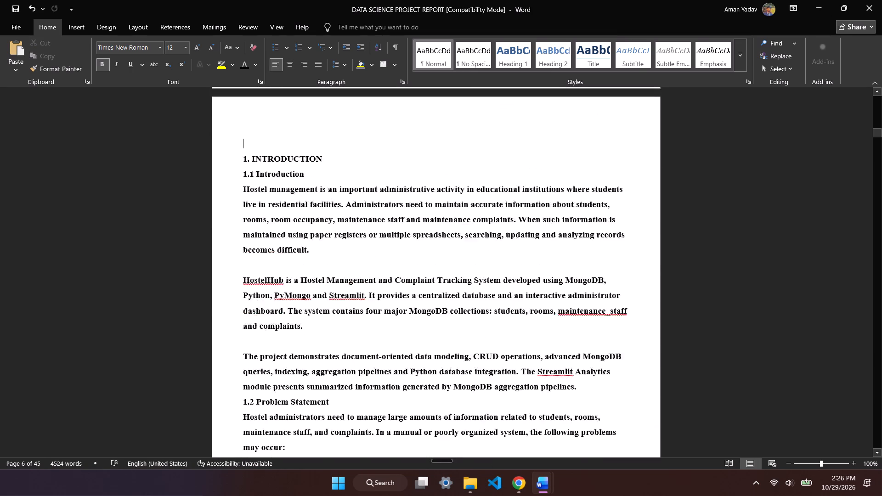
scroll(323, 301, "up", 1)
key("BackSpace")
key("BackSpace")
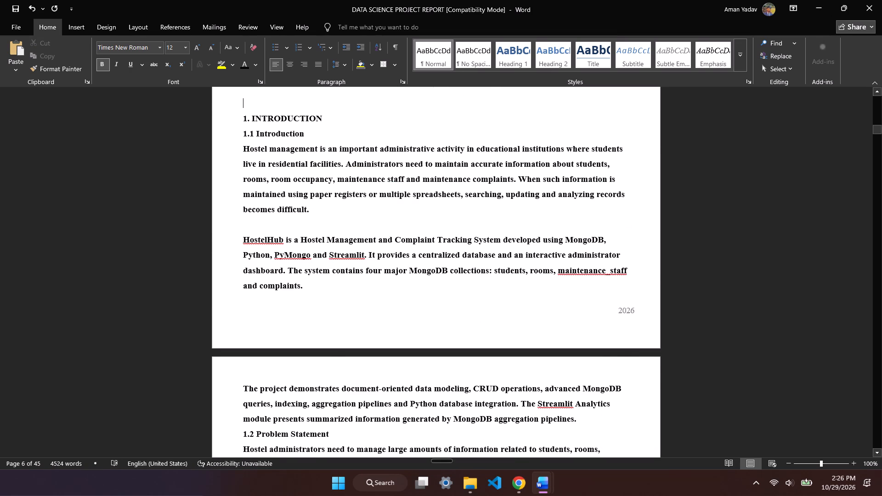
Insert blank lines after the table of contents until the 1. INTRODUCTION heading starts at the top of a new page.
key("Return")
key("Return")
key("Return")
key("Return")
key("Return")
key("Return")
key("Return")
key("Return")
key("Return")
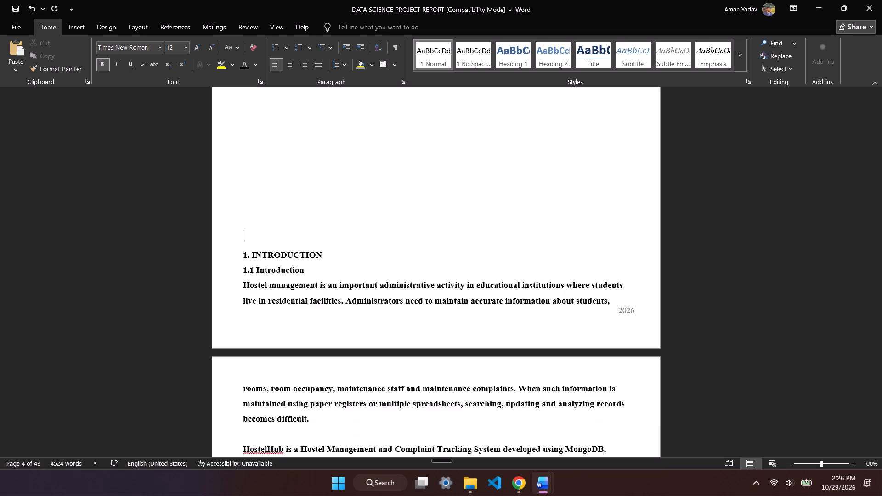
key("Return")
key("Return")
key("Return")
key("Return")
key("Return")
key("BackSpace")
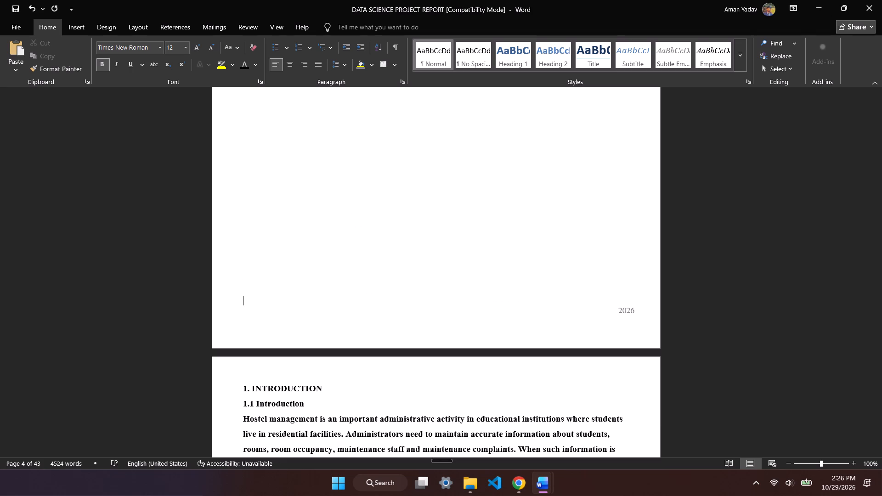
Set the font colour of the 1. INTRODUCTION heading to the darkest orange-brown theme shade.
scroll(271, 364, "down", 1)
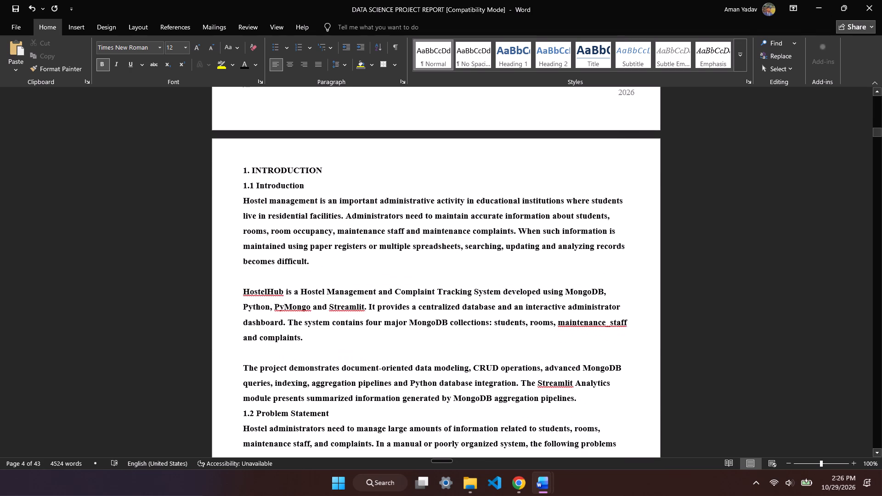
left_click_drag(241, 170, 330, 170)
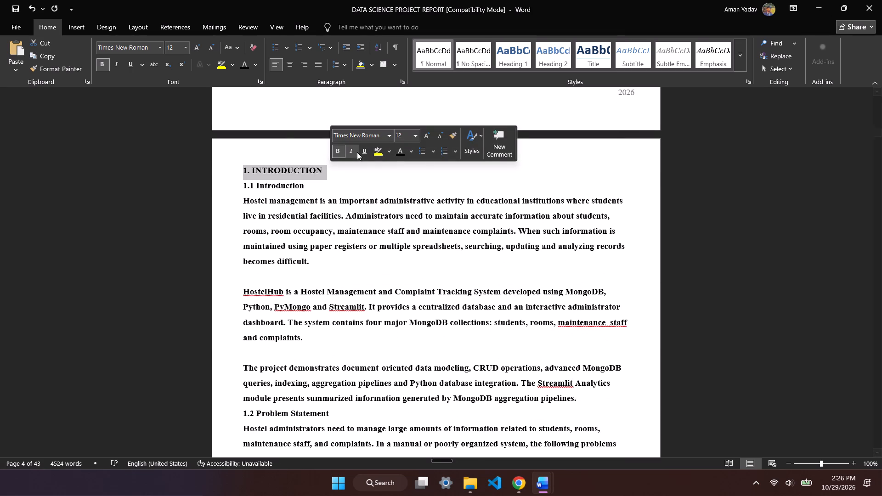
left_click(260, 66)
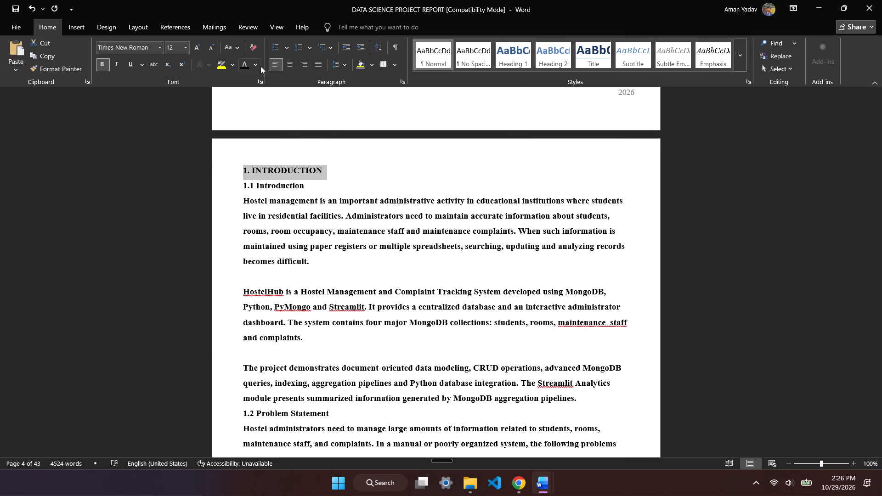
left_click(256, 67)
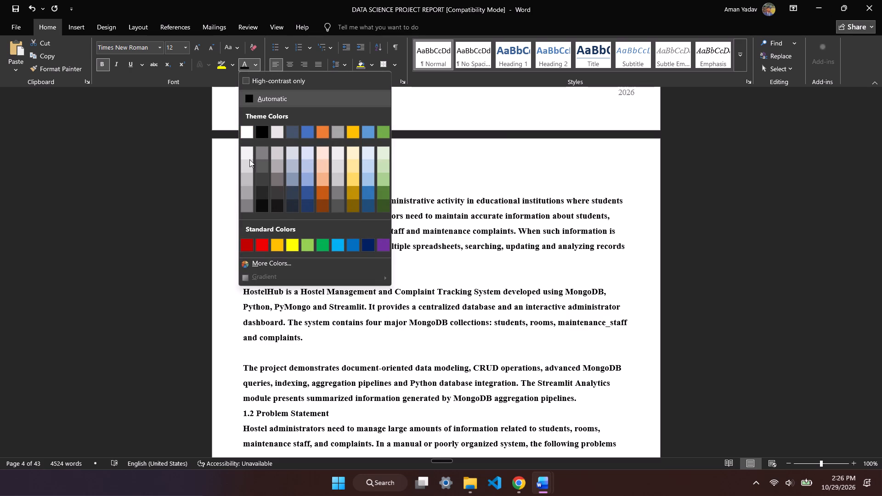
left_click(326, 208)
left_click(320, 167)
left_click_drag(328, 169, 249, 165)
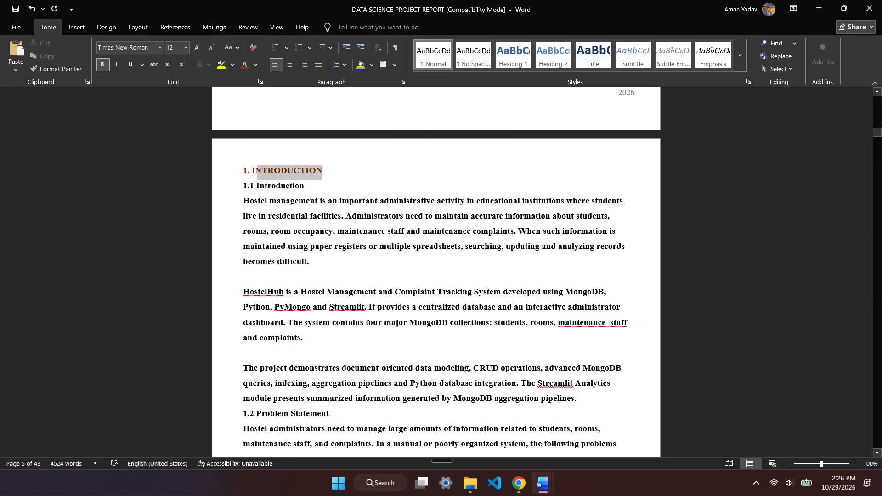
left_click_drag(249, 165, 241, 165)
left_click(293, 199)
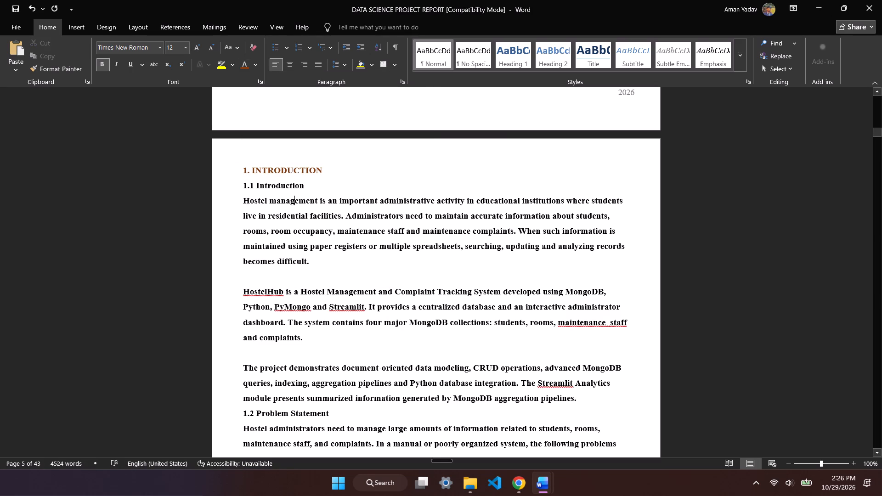
Set the font colour of the 1. INTRODUCTION heading to a near-black shade from the theme colours.
left_click_drag(237, 171, 324, 170)
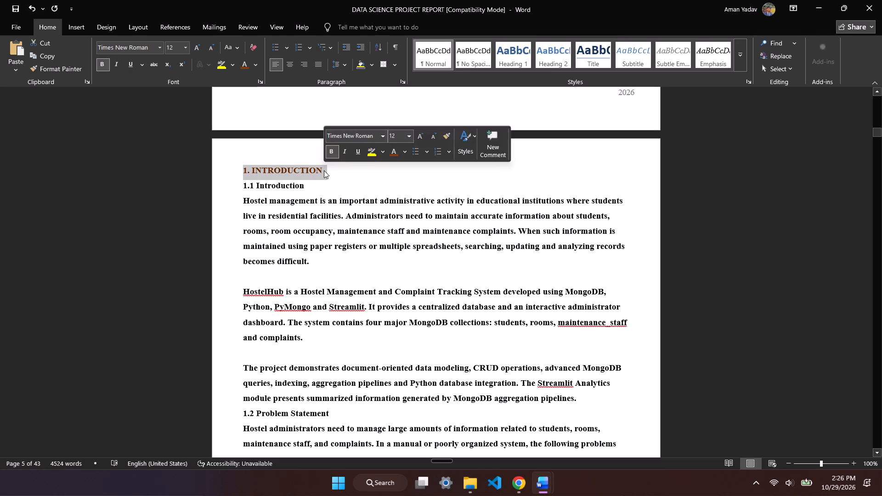
left_click(259, 63)
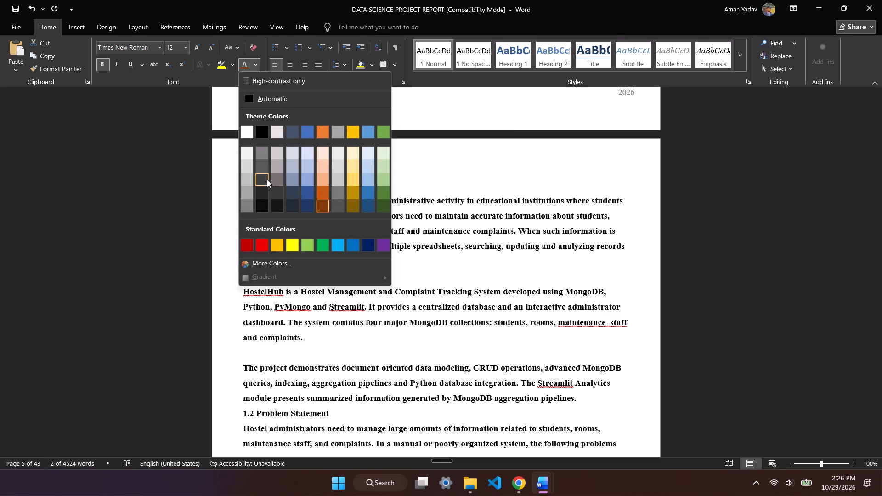
left_click(264, 197)
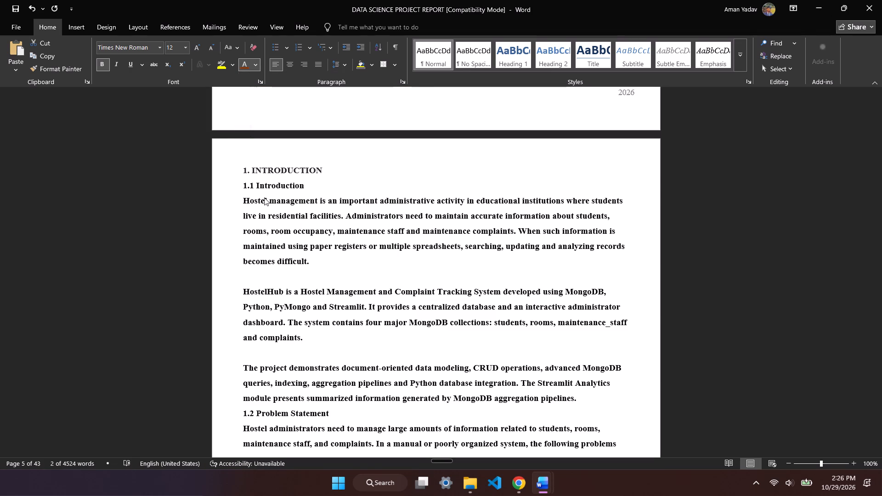
left_click(302, 193)
Remove the bold formatting from all text from the 1. INTRODUCTION heading through the end of the document.
left_click_drag(311, 186, 249, 186)
left_click(240, 173)
left_click_drag(240, 171, 255, 173)
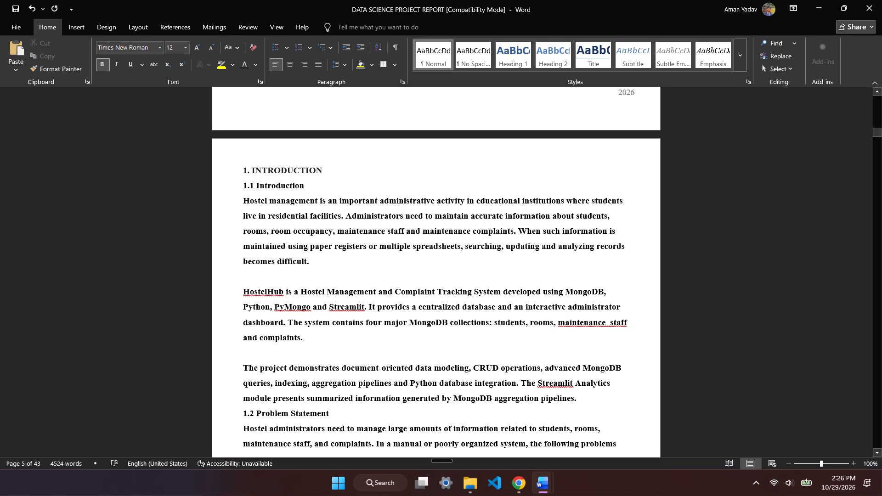
left_click_drag(255, 173, 386, 301)
scroll(384, 301, "down", 20)
scroll(384, 301, "down", 20)
scroll(384, 301, "down", 13)
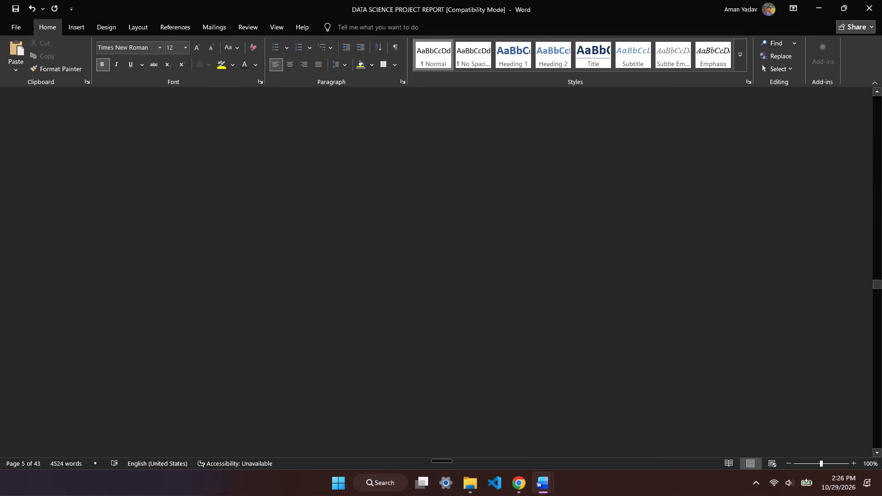
scroll(386, 301, "down", 20)
scroll(386, 301, "down", 19)
left_click_drag(386, 301, 388, 302)
scroll(387, 302, "down", 2)
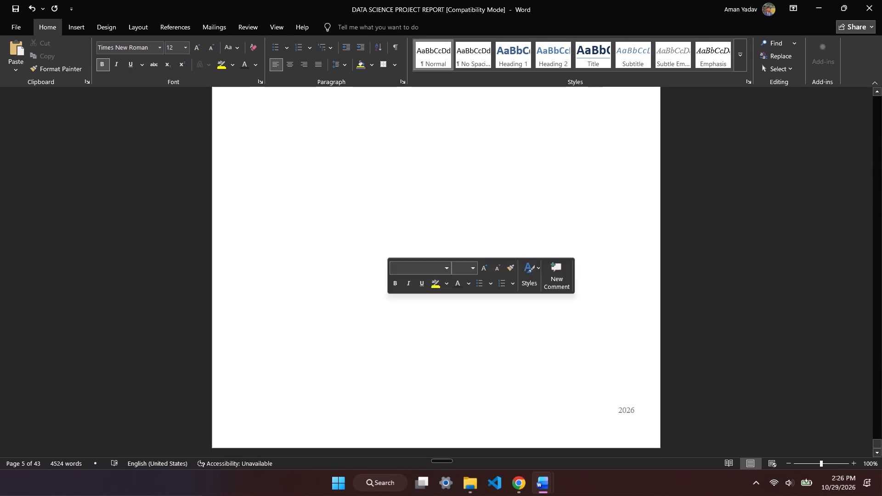
scroll(390, 301, "up", 1)
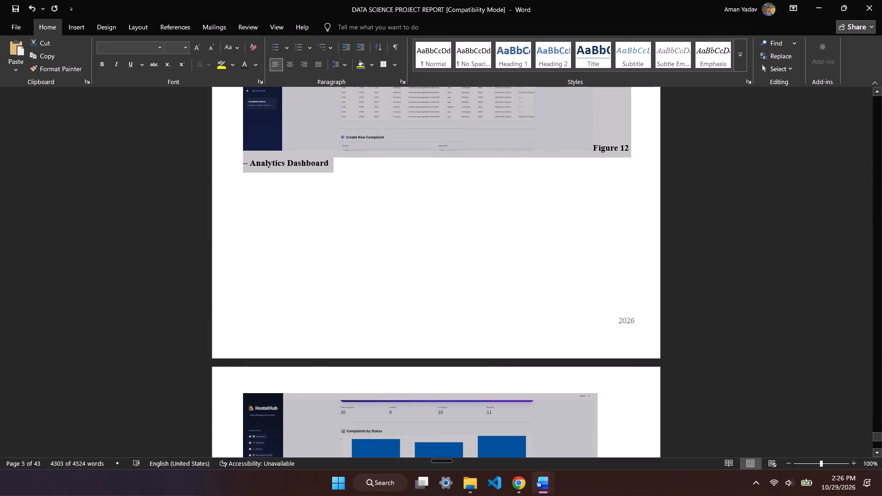
key("ctrl+b")
key("ctrl+b")
key("ctrl+b")
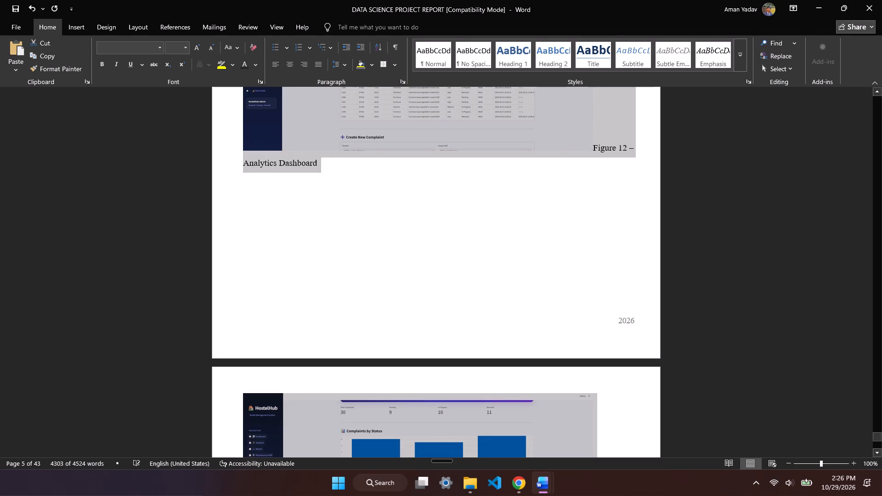
scroll(393, 291, "up", 20)
scroll(393, 291, "up", 19)
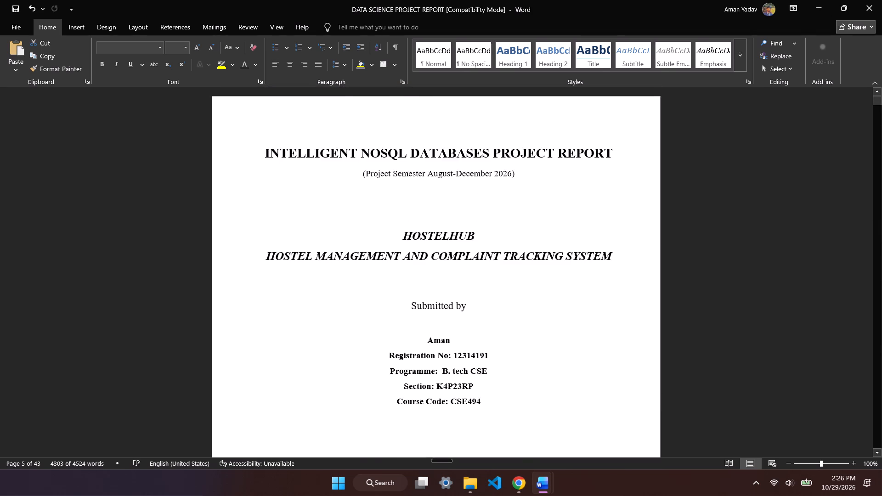
scroll(393, 289, "down", 8)
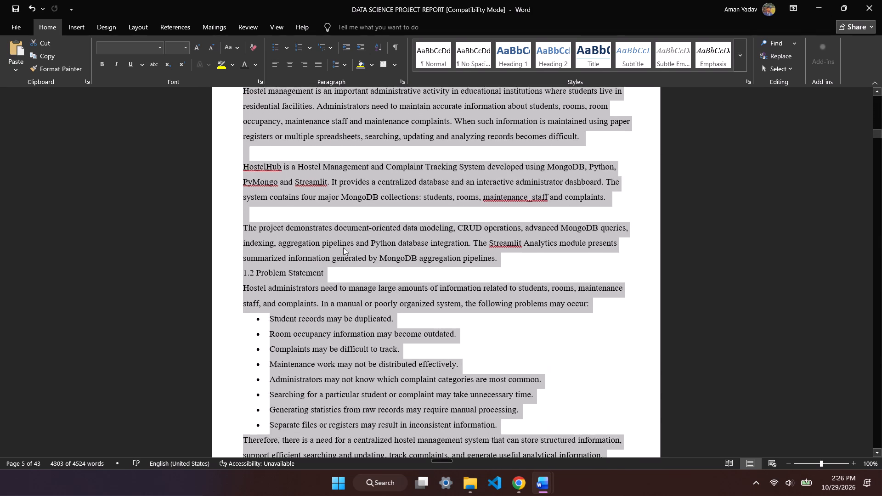
Add PyMongo, HostelHub, Streamlit and maintenance_staff in the introduction text to the spelling dictionary.
left_click(290, 206)
left_click_drag(242, 177, 323, 182)
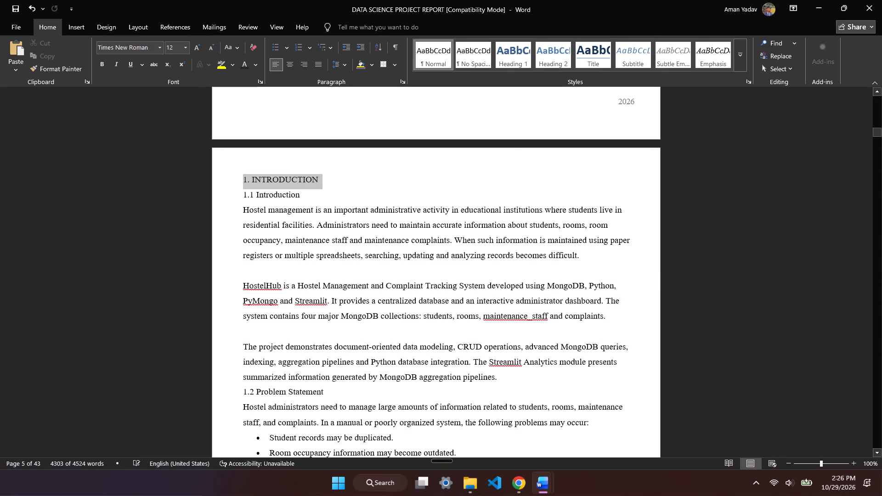
left_click_drag(323, 182, 330, 182)
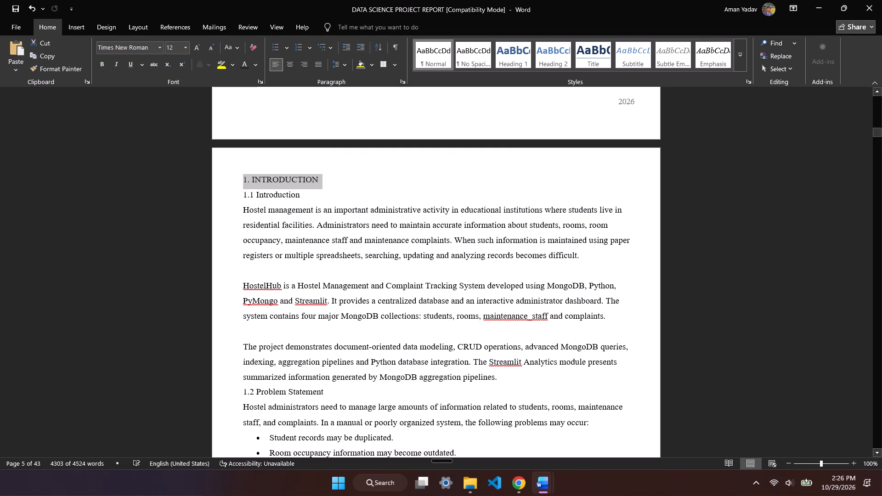
left_click(268, 287)
right_click(254, 302)
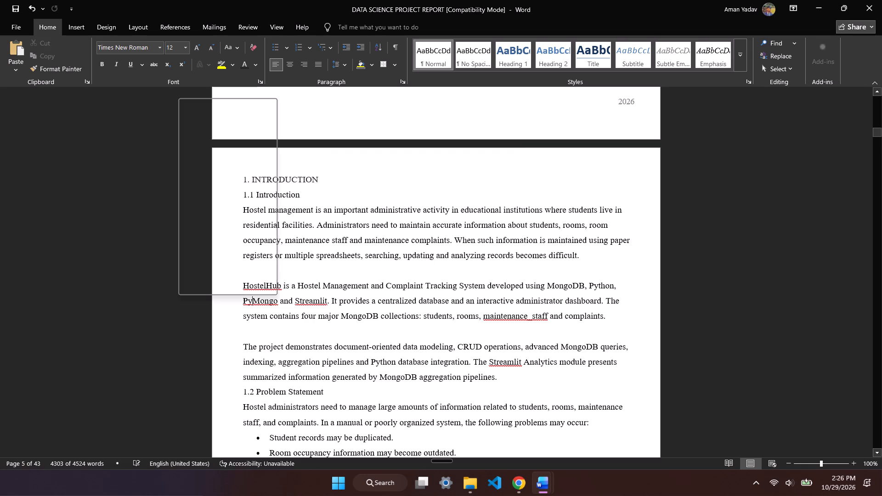
left_click(224, 159)
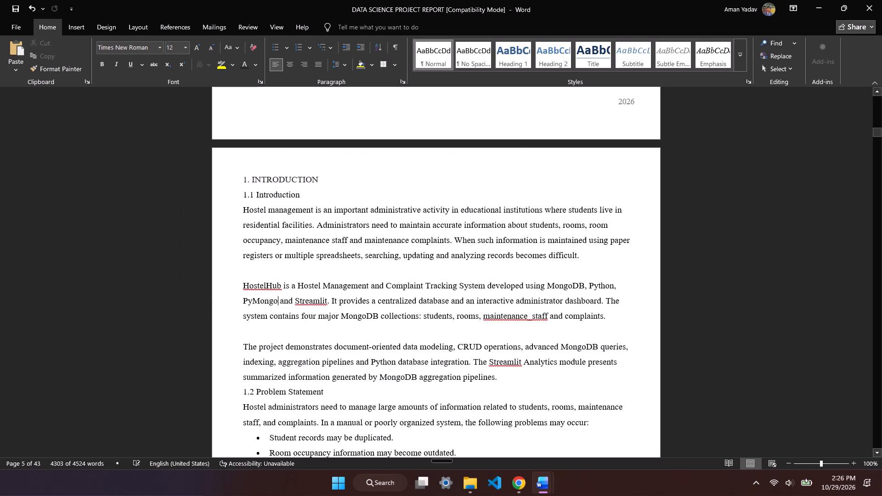
right_click(253, 283)
left_click(234, 325)
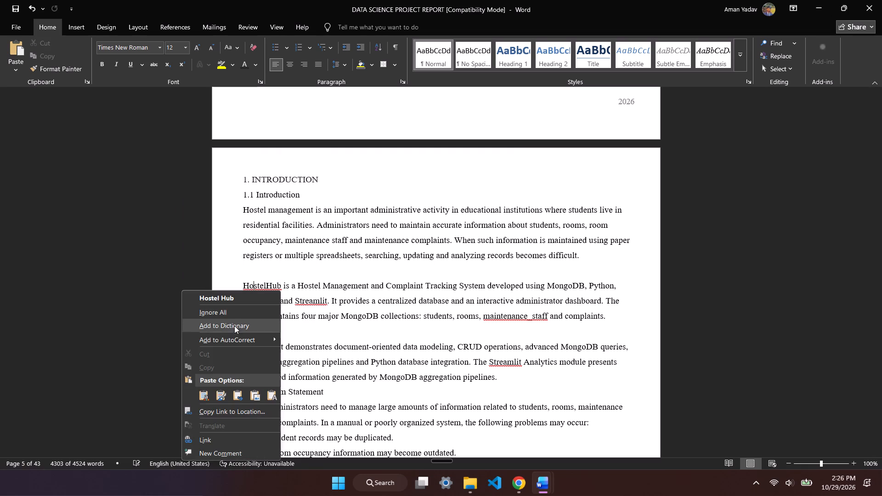
right_click(306, 302)
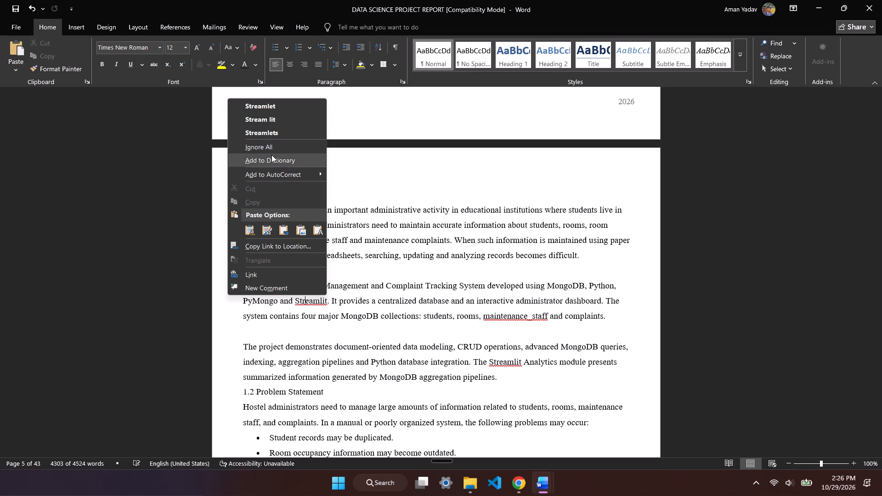
left_click(272, 158)
right_click(505, 319)
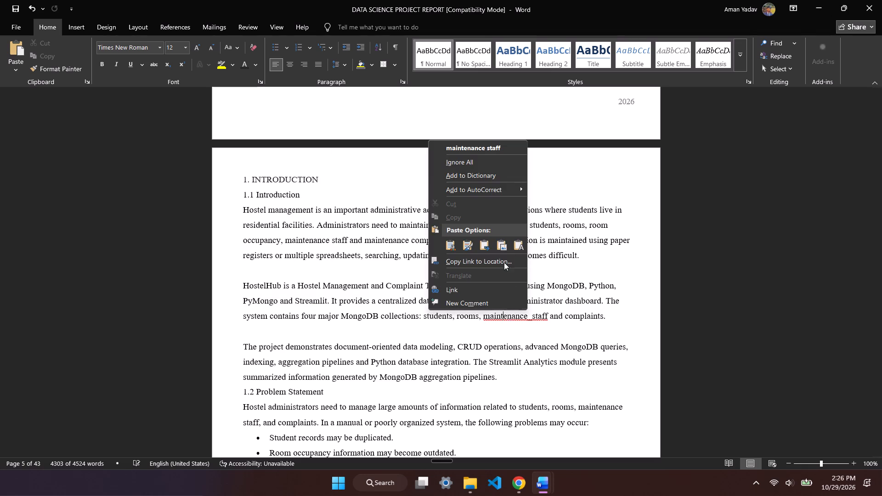
left_click(484, 170)
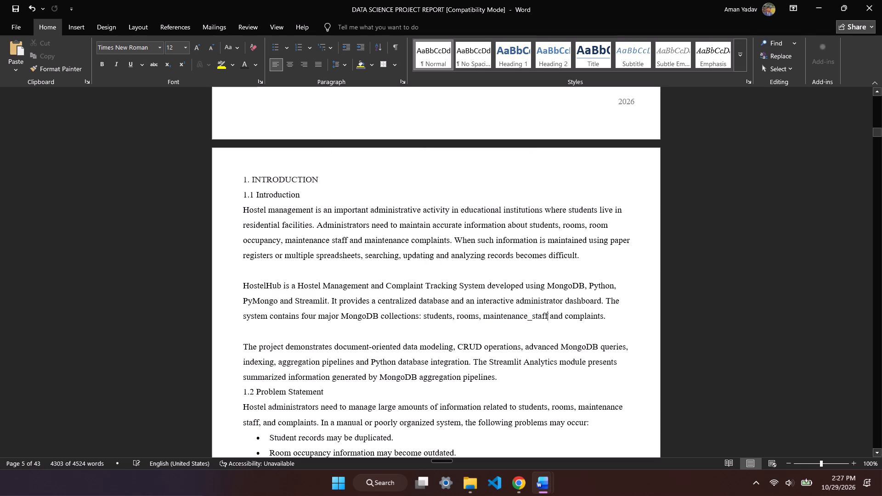
Set the font size of the 1. INTRODUCTION heading to 14.
scroll(379, 317, "down", 1)
scroll(377, 313, "up", 1)
left_click_drag(232, 176, 312, 174)
left_click(180, 47)
left_click(182, 47)
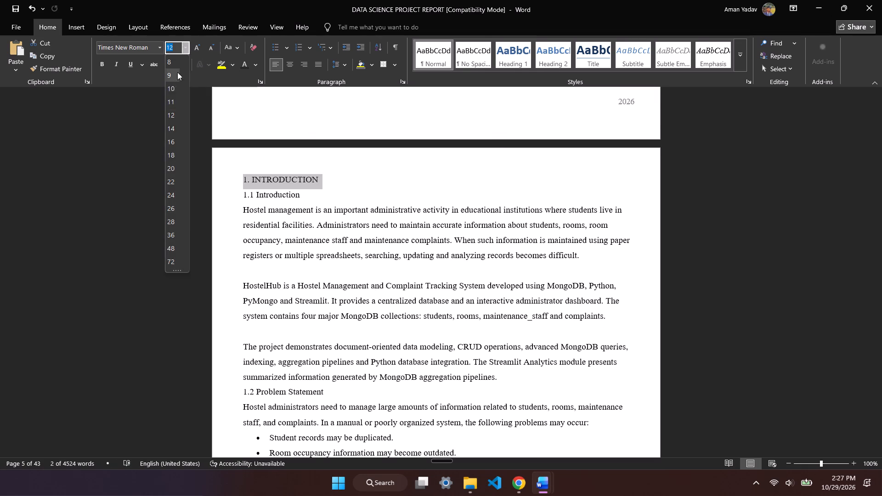
left_click(169, 130)
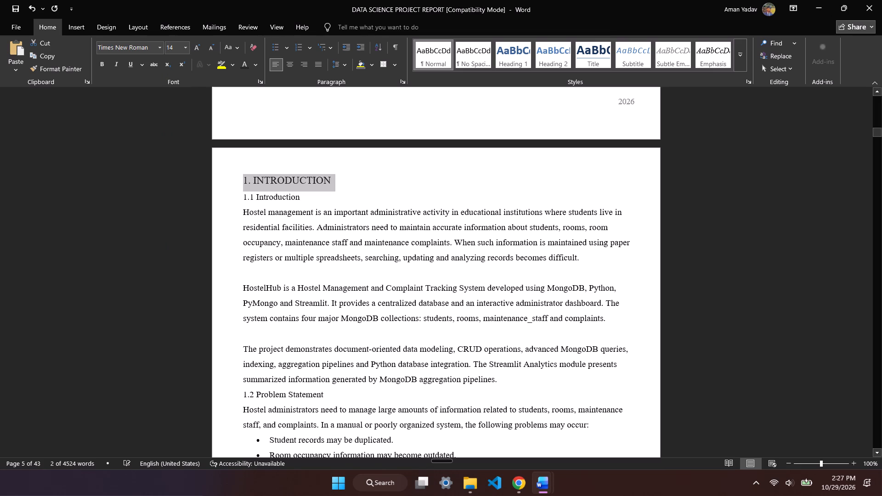
Look through the subsections of chapter 1, down past 1.6 Technologies Used, to check their headings and text.
scroll(260, 200, "down", 7)
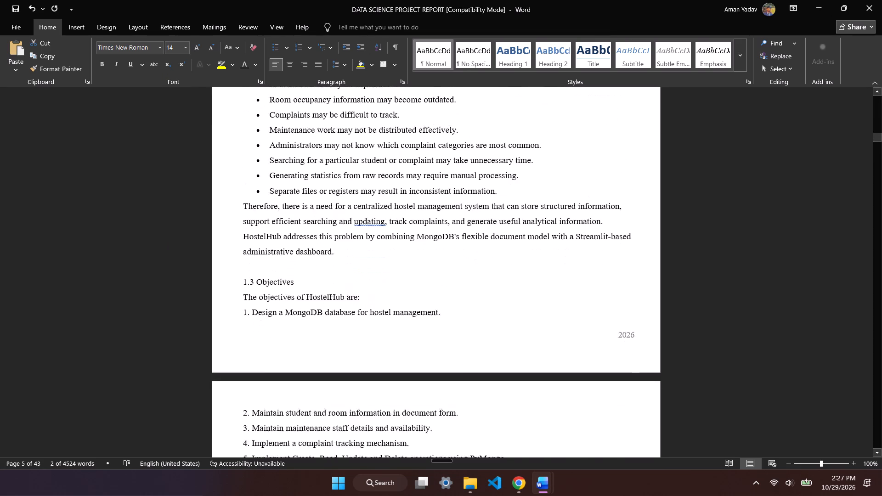
scroll(260, 197, "down", 16)
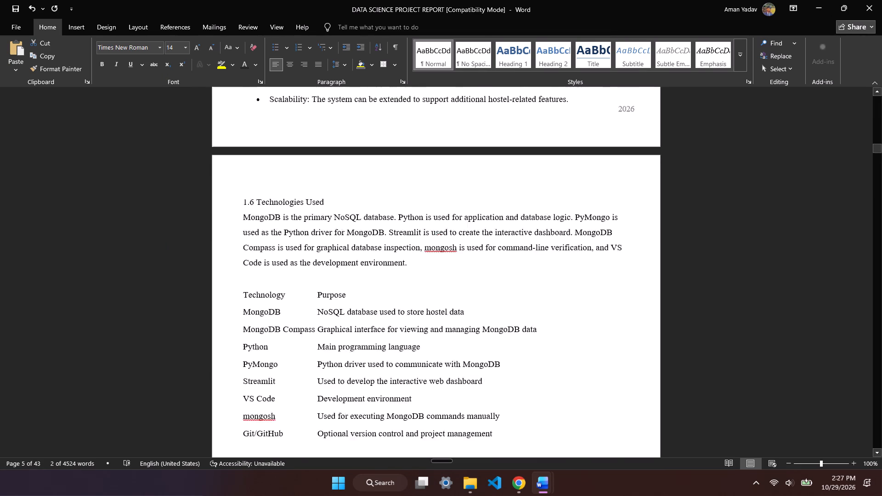
scroll(266, 203, "down", 15)
scroll(280, 247, "up", 20)
scroll(280, 247, "up", 6)
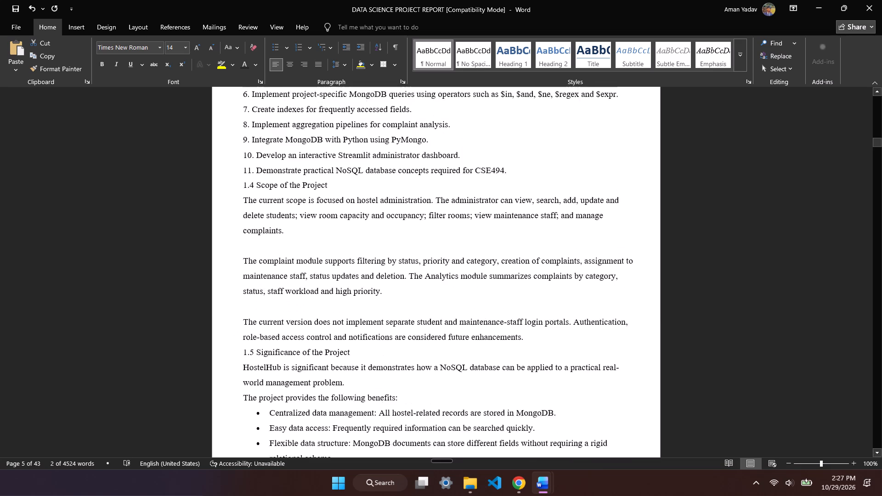
scroll(271, 243, "up", 3)
scroll(310, 245, "up", 9)
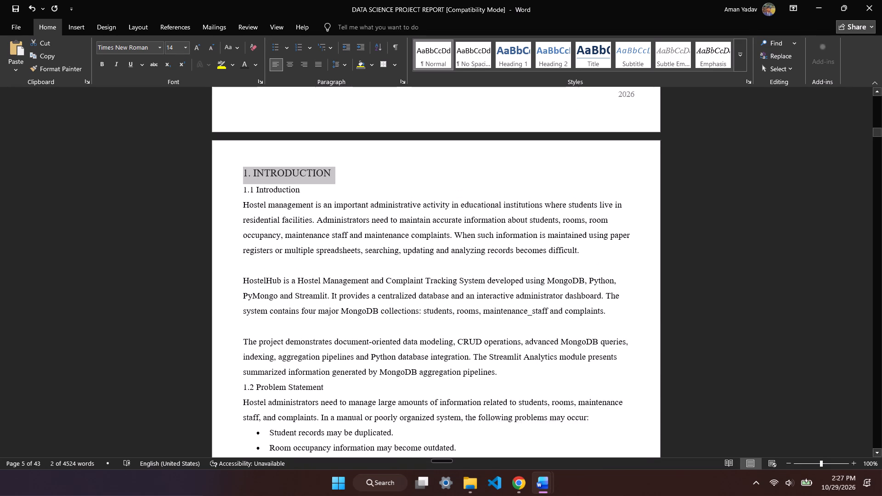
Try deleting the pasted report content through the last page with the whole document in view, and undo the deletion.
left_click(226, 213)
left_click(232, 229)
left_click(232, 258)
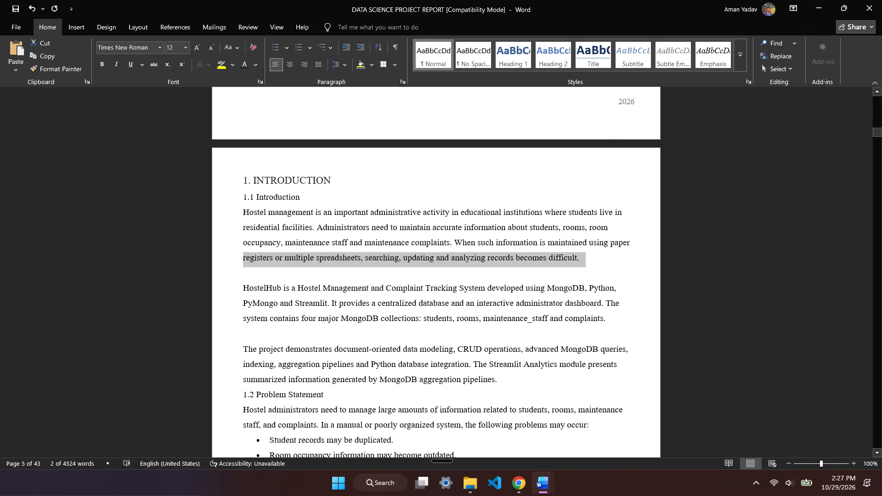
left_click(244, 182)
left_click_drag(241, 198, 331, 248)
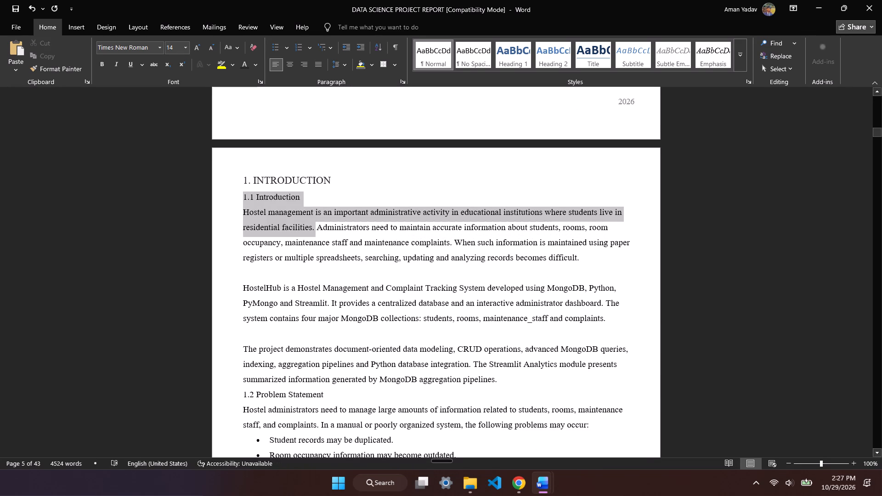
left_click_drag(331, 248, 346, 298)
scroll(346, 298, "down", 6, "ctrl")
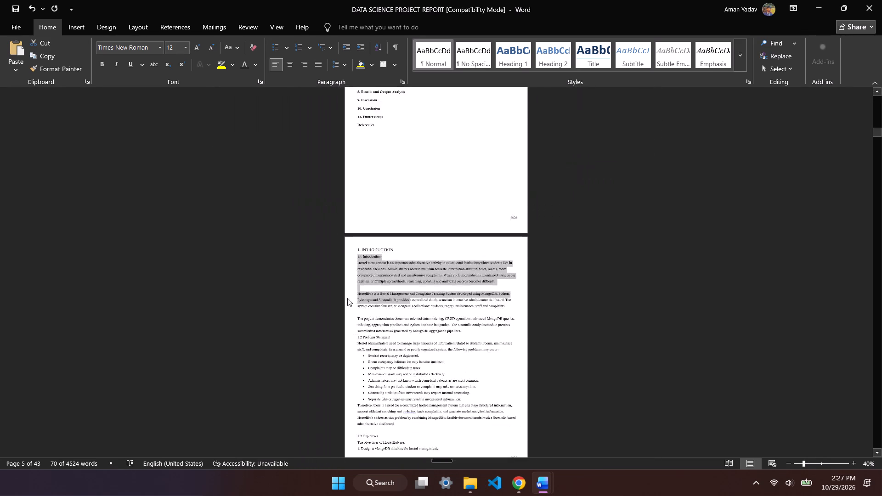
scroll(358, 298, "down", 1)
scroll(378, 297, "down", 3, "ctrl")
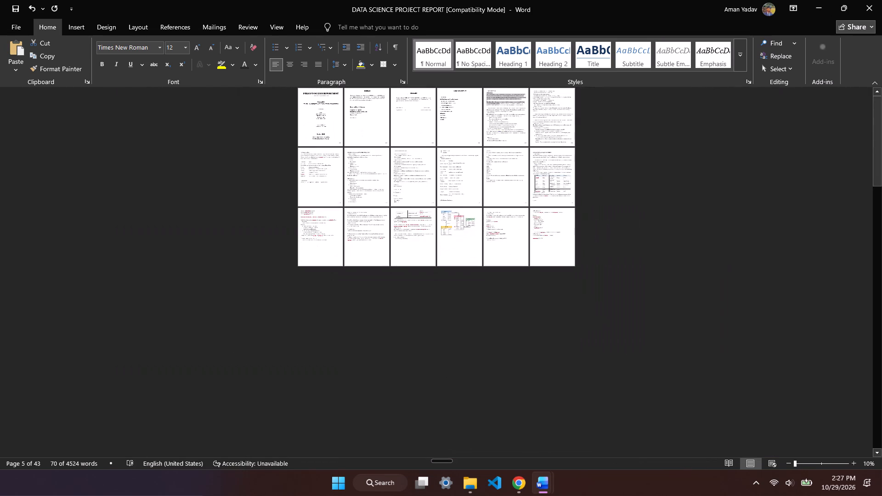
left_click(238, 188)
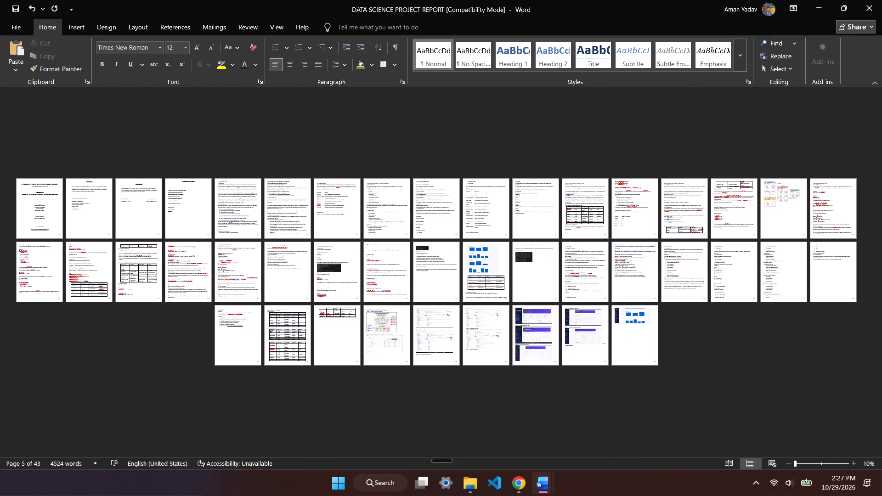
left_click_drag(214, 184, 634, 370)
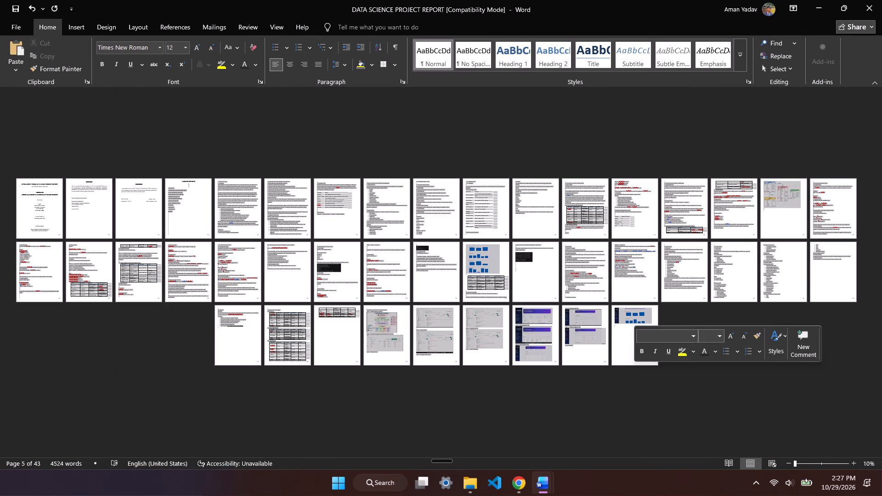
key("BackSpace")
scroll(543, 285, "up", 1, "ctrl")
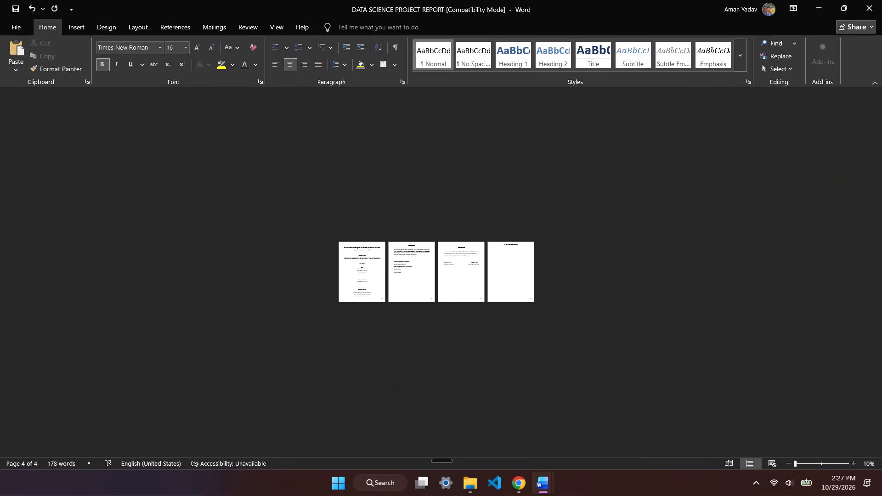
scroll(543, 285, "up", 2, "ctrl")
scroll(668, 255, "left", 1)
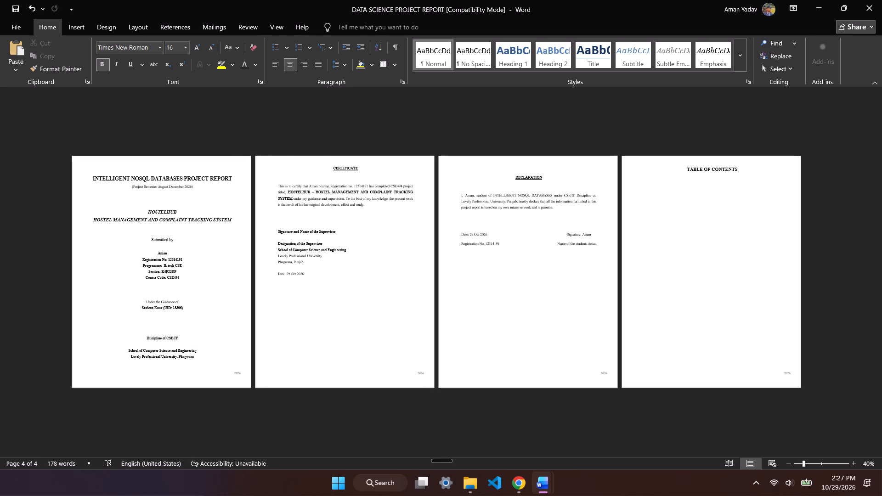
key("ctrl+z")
Delete all content after the 1.1 Introduction subheading through the end of the document.
scroll(605, 242, "down", 2)
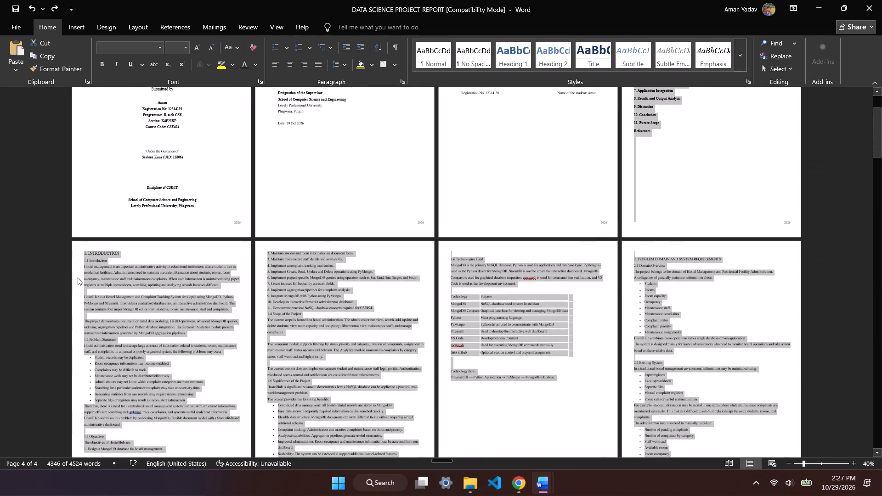
left_click(76, 271)
left_click(85, 264)
left_click_drag(85, 268, 699, 495)
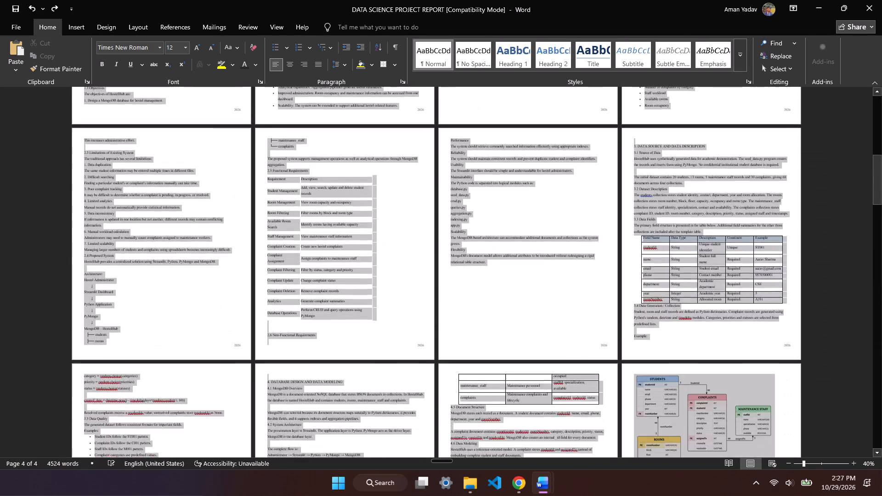
left_click_drag(699, 495, 707, 495)
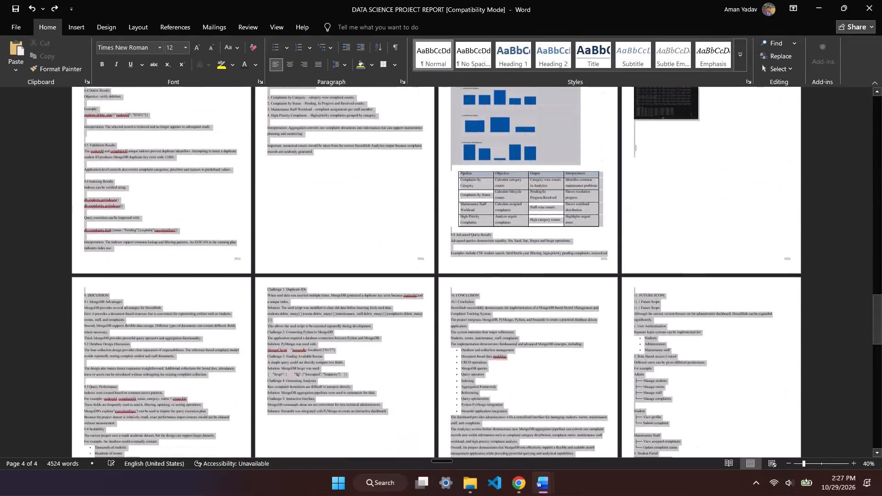
left_click_drag(707, 495, 650, 495)
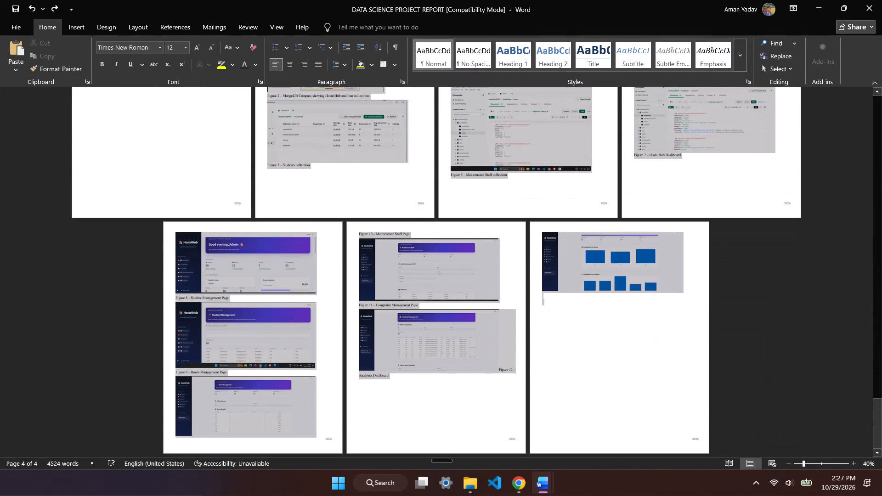
left_click_drag(650, 495, 651, 474)
key("BackSpace")
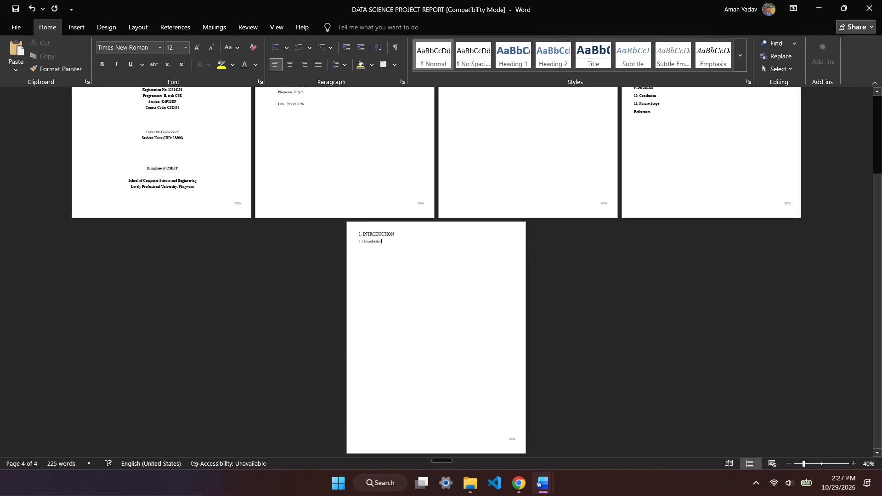
Copy the selected content of the HostelHub project report and paste it after 1.1 Introduction in the DATA SCIENCE PROJECT REPORT document.
key("alt+Tab")
scroll(432, 162, "up", 2)
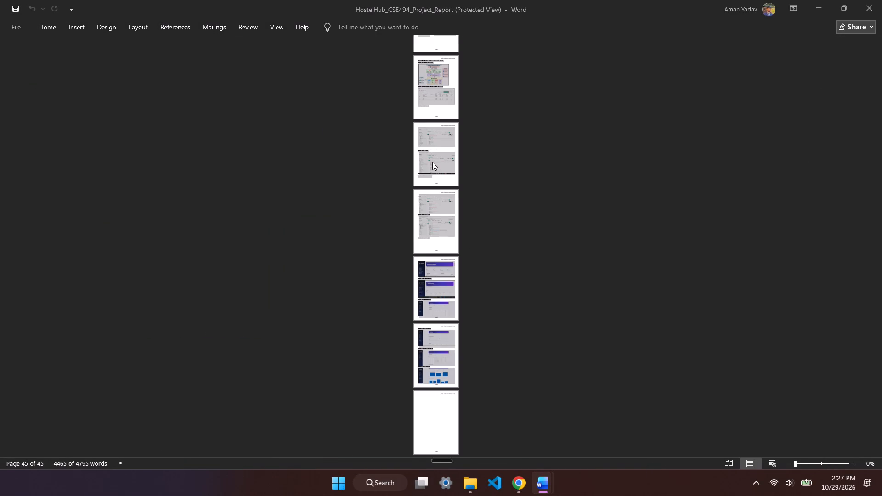
scroll(432, 162, "up", 20)
scroll(432, 162, "up", 10)
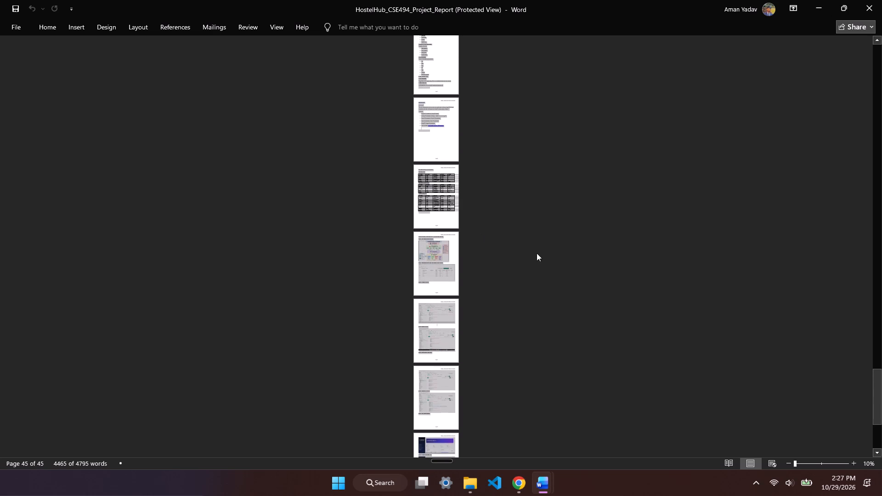
key("ctrl+c")
key("alt+Tab")
key("alt+Tab")
key("alt+Tab")
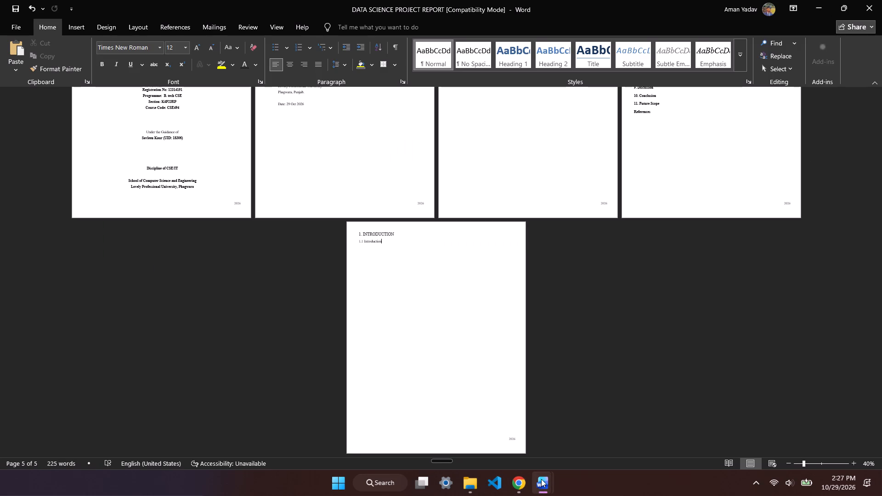
key("ctrl+v")
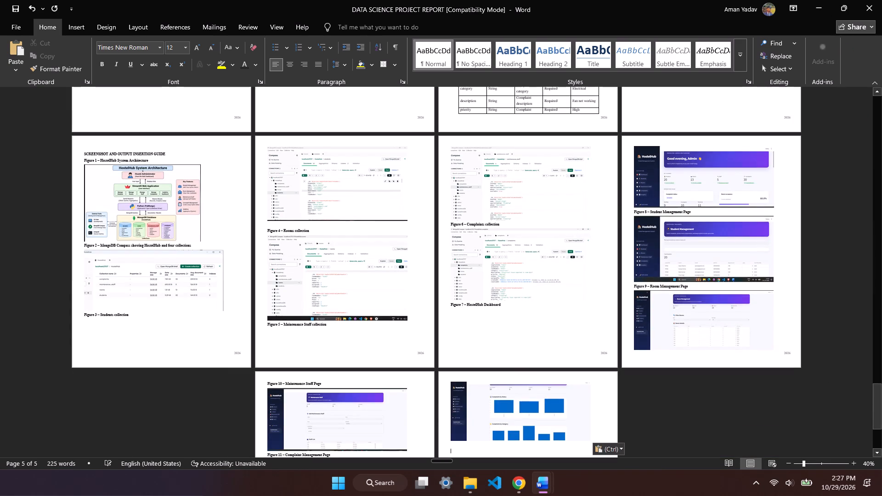
Delete the old 1. INTRODUCTION and 1.1 Introduction lines plus the pasted TABLE OF CONTENTS, LIST OF FIGURES and LIST OF TABLES.
scroll(577, 227, "up", 20)
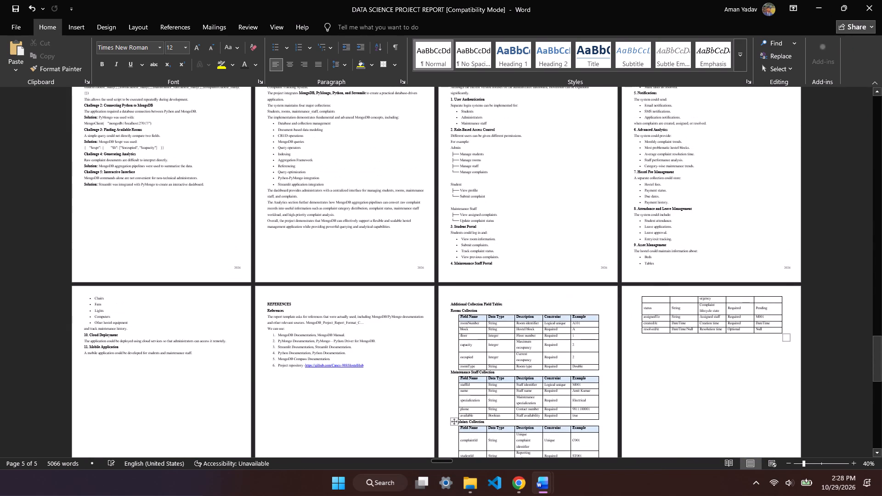
left_click_drag(875, 352, 881, 175)
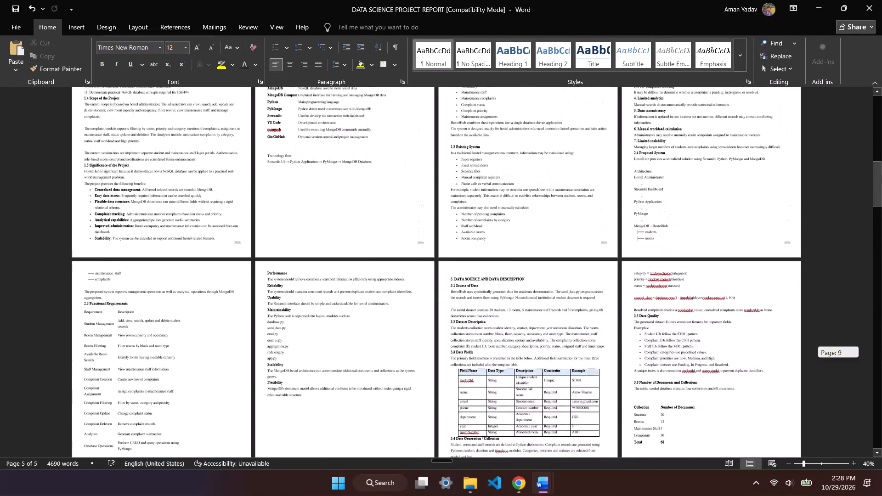
left_click_drag(881, 175, 881, 103)
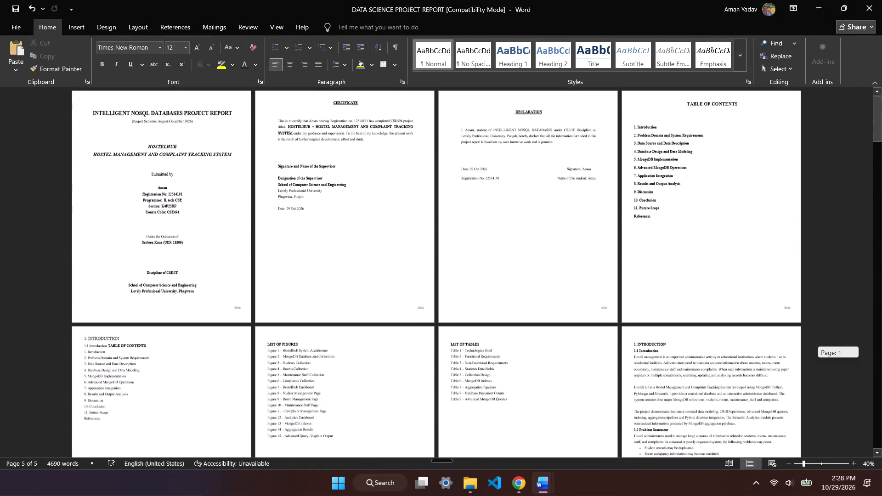
left_click_drag(881, 103, 881, 94)
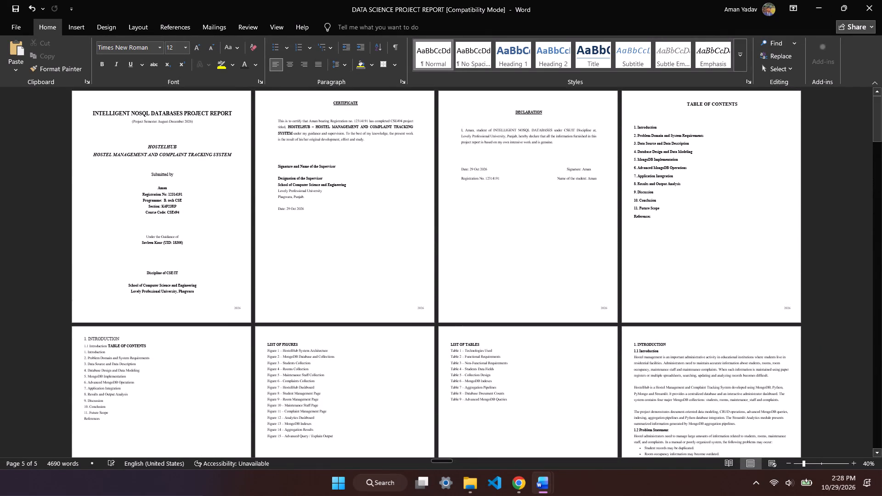
scroll(499, 229, "down", 4)
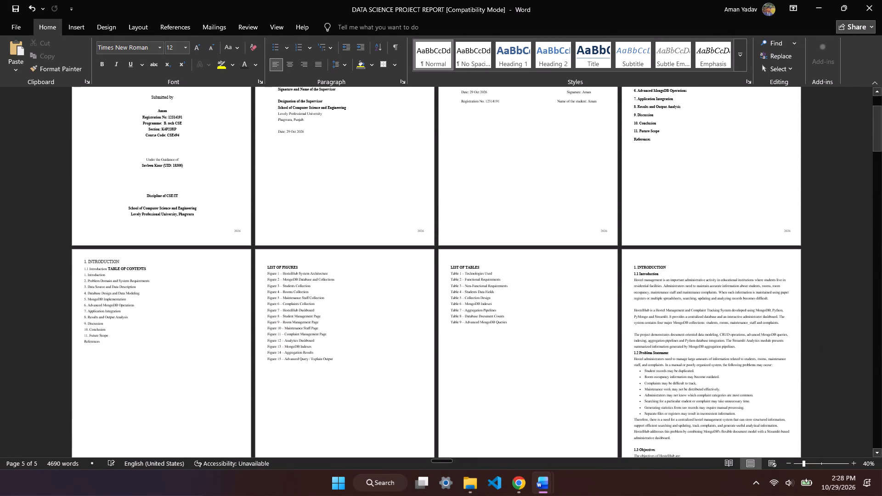
left_click_drag(554, 331, 94, 270)
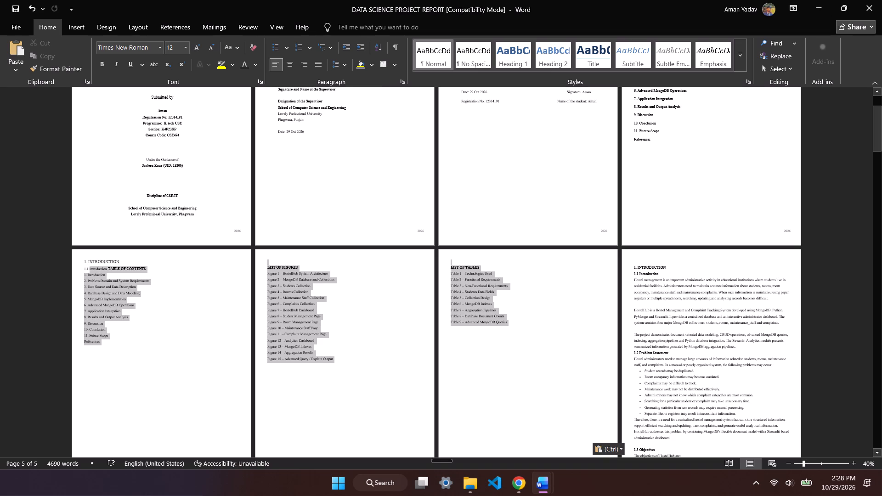
left_click_drag(94, 270, 80, 255)
key("BackSpace")
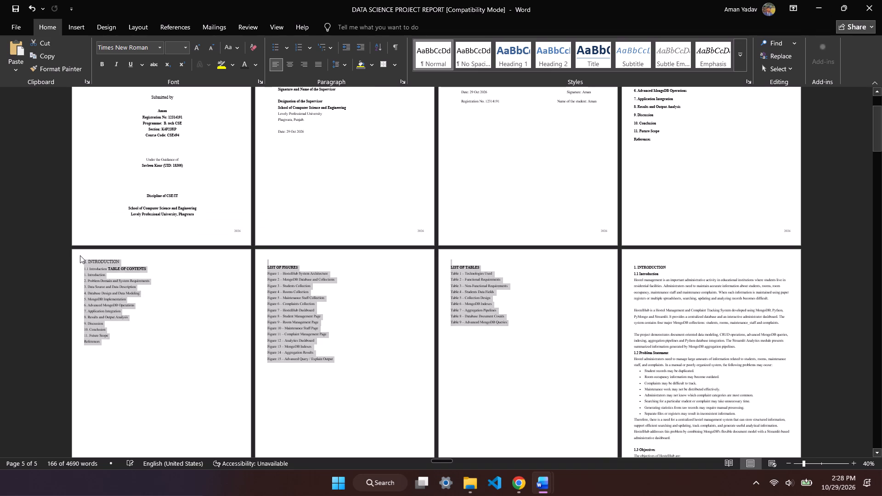
Remove the leftover blank page and the empty line above the pasted 1. INTRODUCTION heading.
left_click(94, 293)
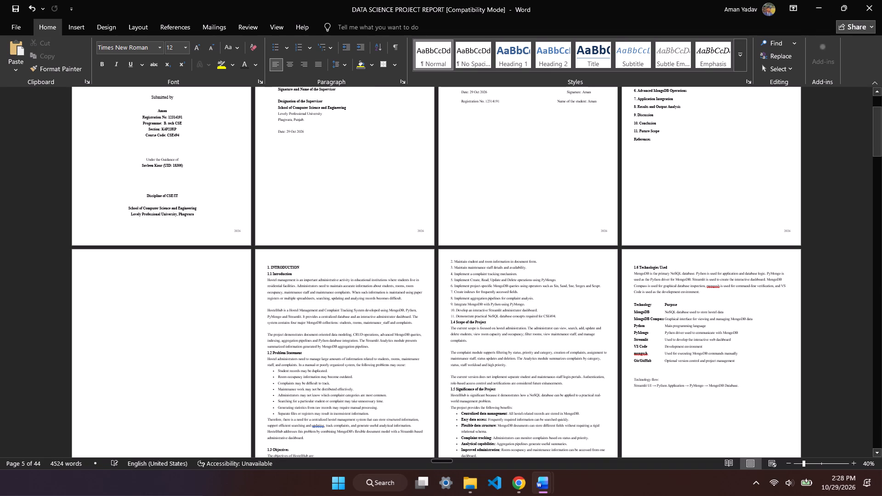
key("BackSpace")
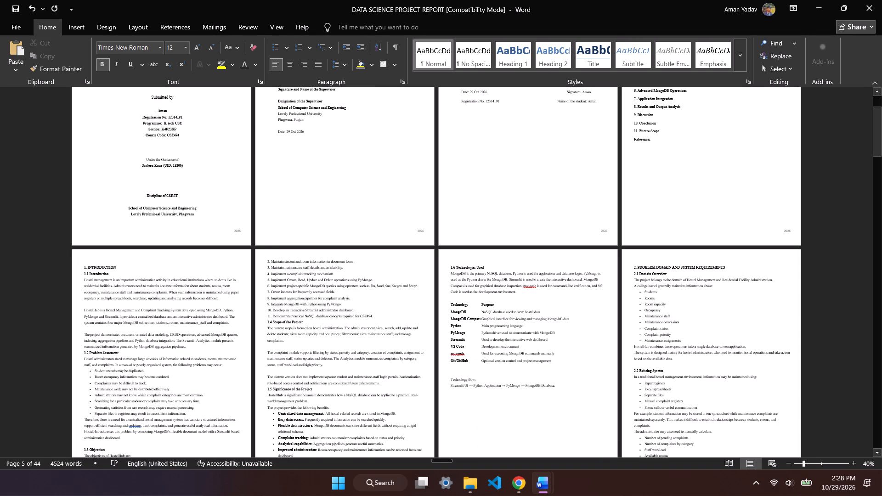
scroll(197, 303, "down", 1)
left_click(83, 232)
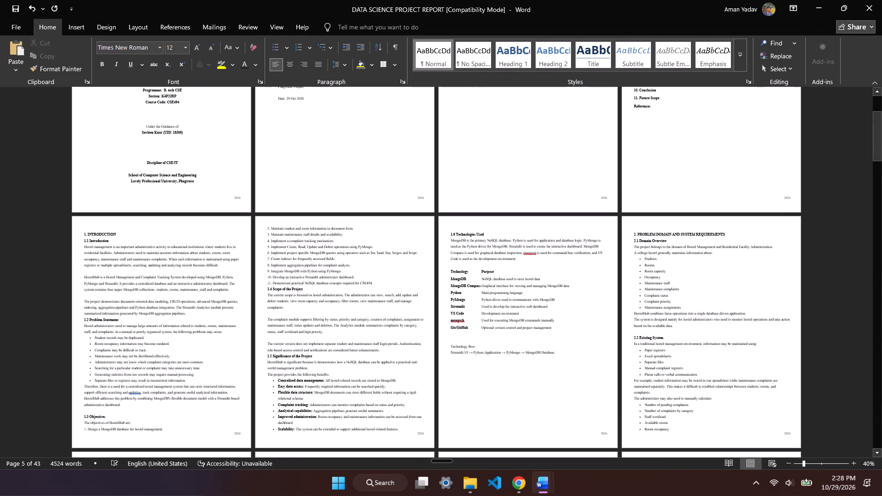
key("Down")
key("BackSpace")
left_click_drag(83, 231, 105, 228)
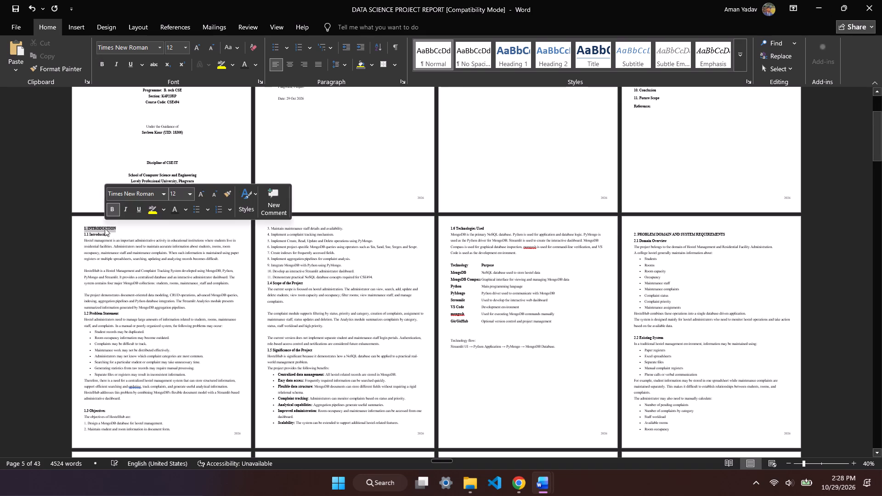
left_click(140, 225)
Examine the pasted chapter 1, from 1.1 Introduction through 1.6 Technologies Used, at a readable size.
scroll(131, 224, "up", 7, "ctrl")
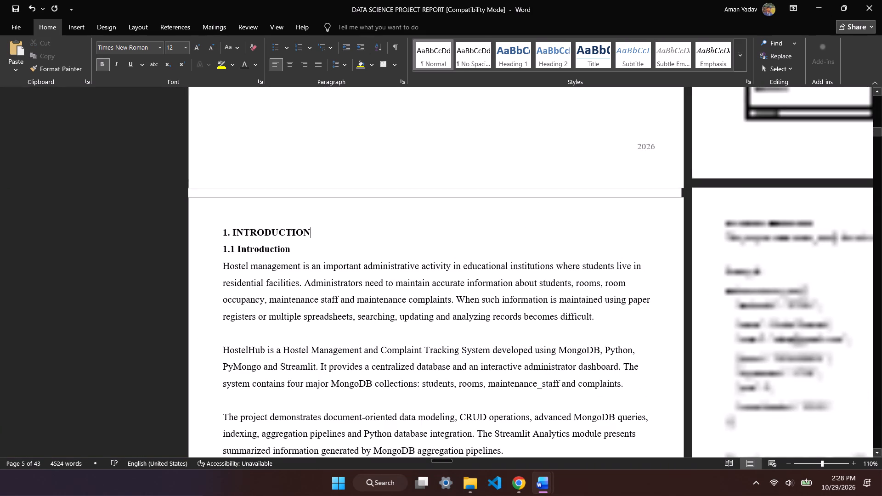
scroll(314, 242, "down", 1)
scroll(351, 242, "down", 1, "ctrl")
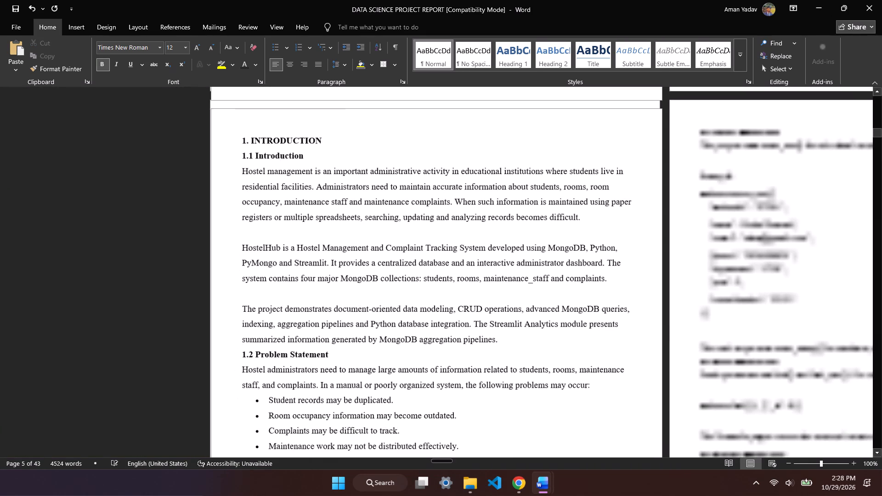
scroll(408, 241, "up", 4)
scroll(409, 241, "down", 8)
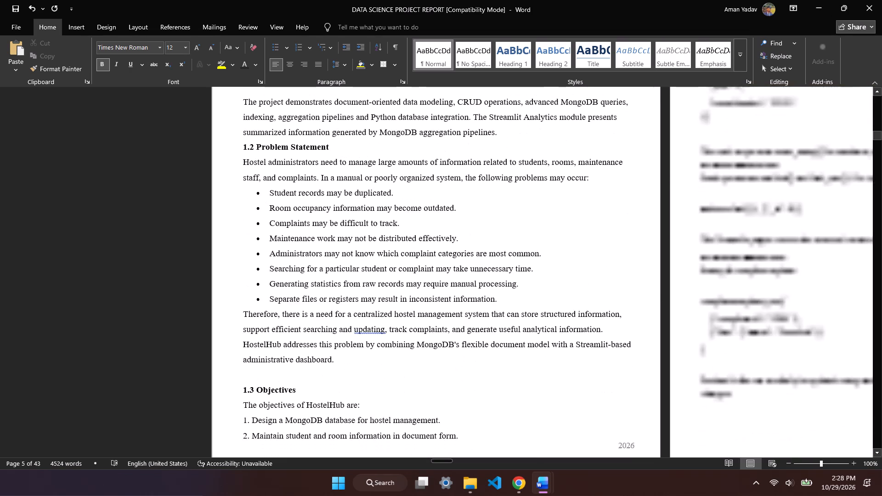
scroll(410, 241, "up", 5)
scroll(410, 241, "down", 6)
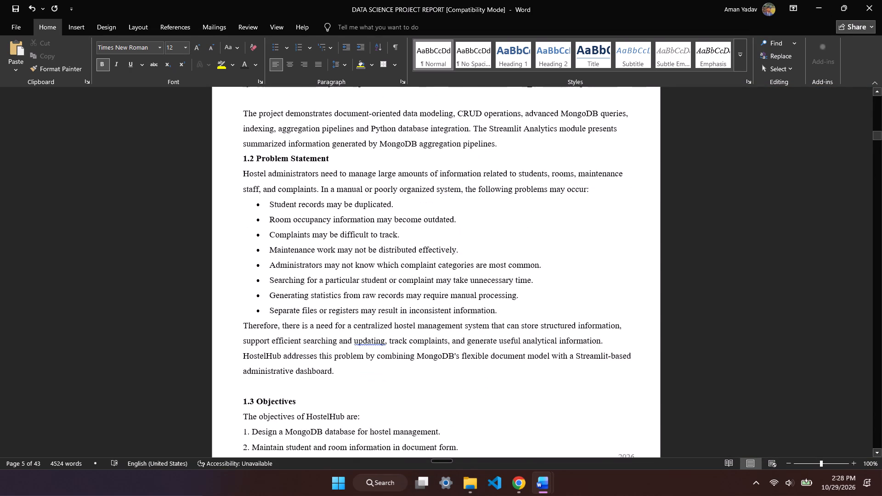
scroll(411, 240, "down", 12)
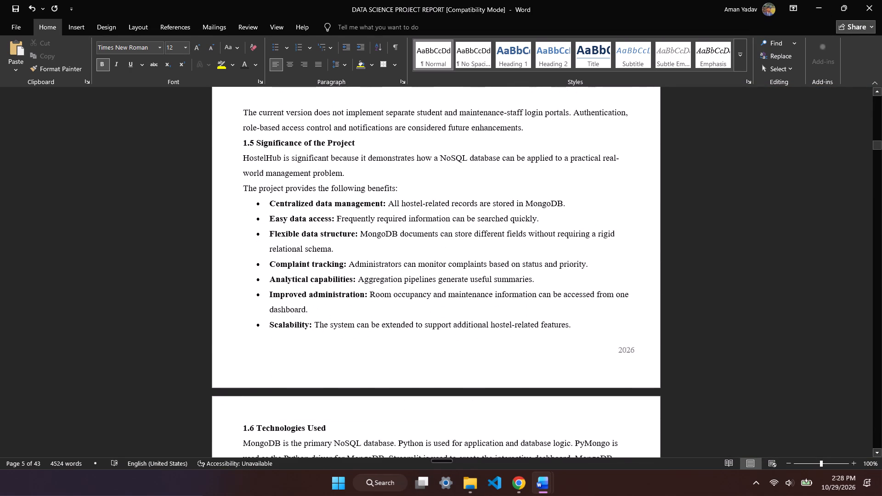
scroll(411, 240, "down", 17)
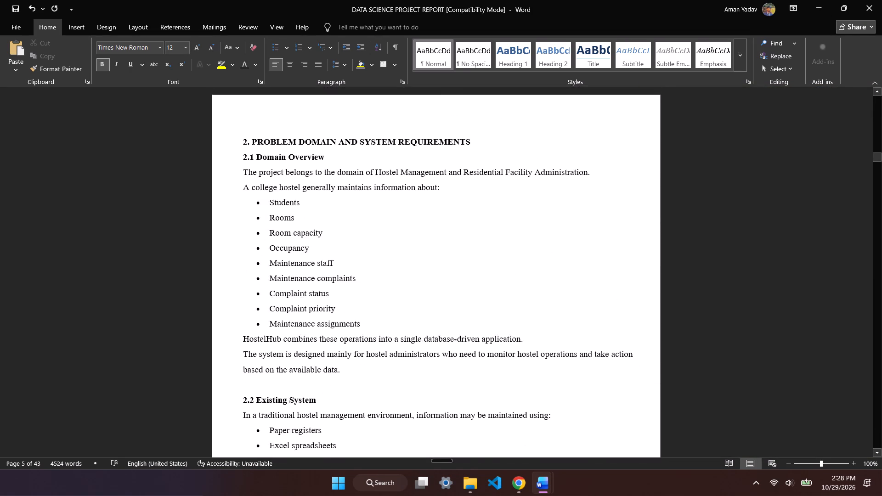
Look through chapter 2, Problem Domain and System Requirements, down to 2.6 Non-Functional Requirements, checking its text and tables.
scroll(411, 240, "down", 18)
scroll(411, 240, "down", 3)
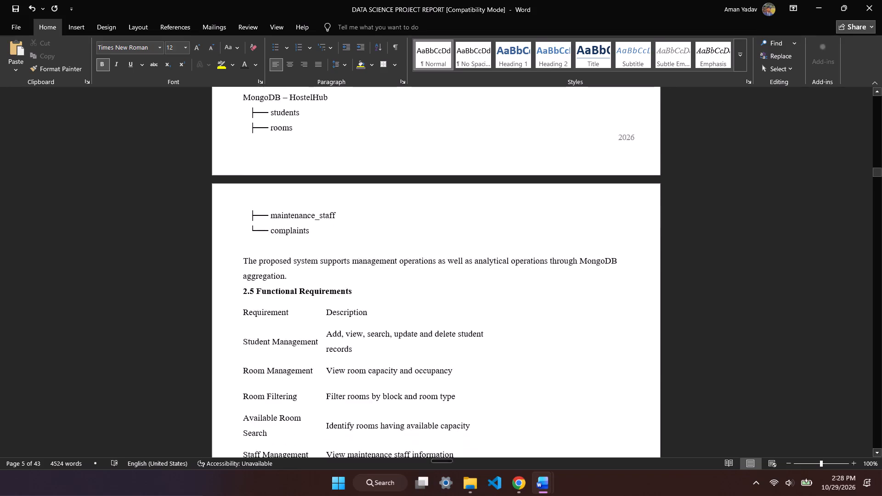
scroll(411, 240, "down", 3)
scroll(411, 240, "up", 8)
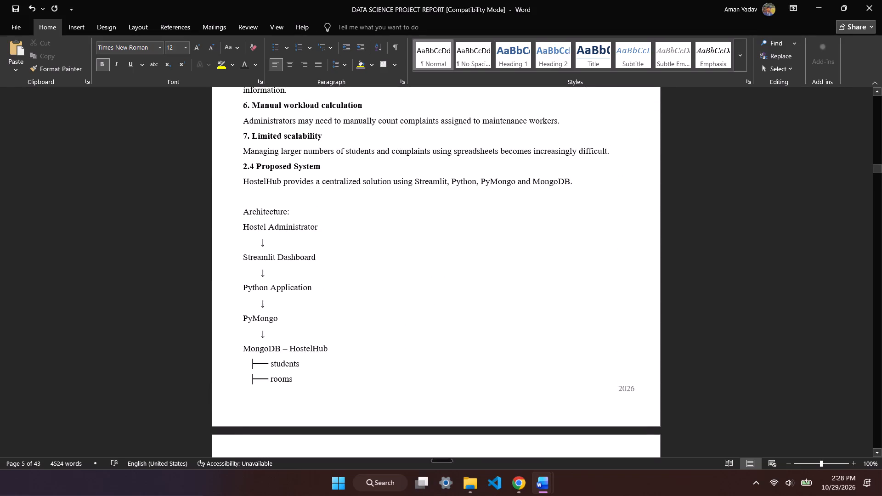
scroll(268, 316, "down", 16)
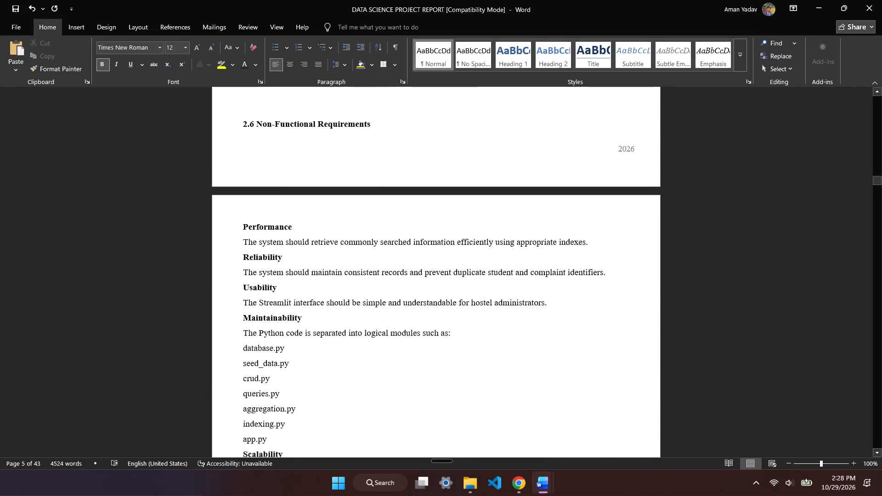
Check the chapter 3 data description, including the data fields table, 3.4 Data Generation / Collection and 3.5 Data Quality.
scroll(269, 308, "down", 20)
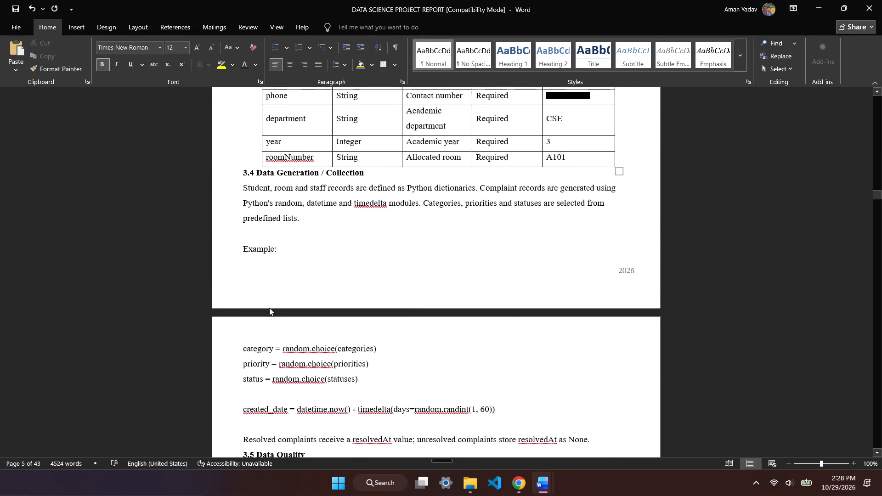
scroll(269, 308, "up", 4)
scroll(271, 305, "down", 9)
scroll(271, 304, "up", 2)
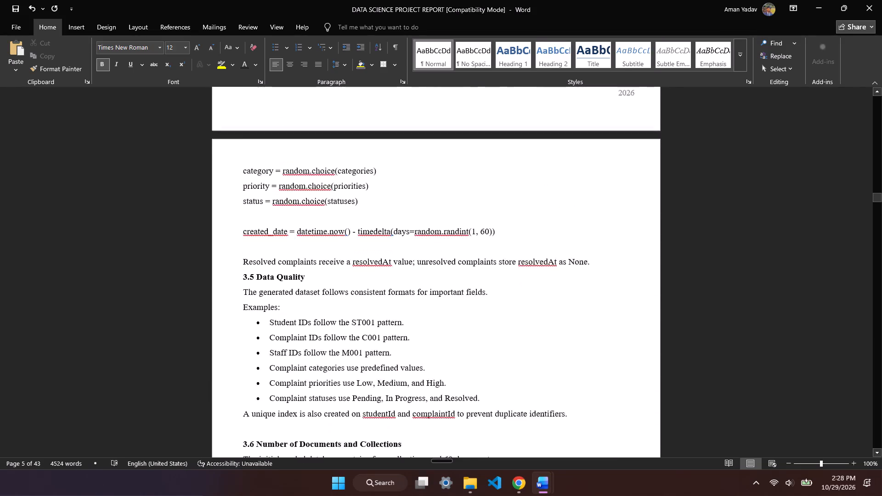
Add the flagged terms random.choice and datetime.now in the 3.4 example code to the spelling dictionary.
right_click(302, 191)
left_click(257, 231)
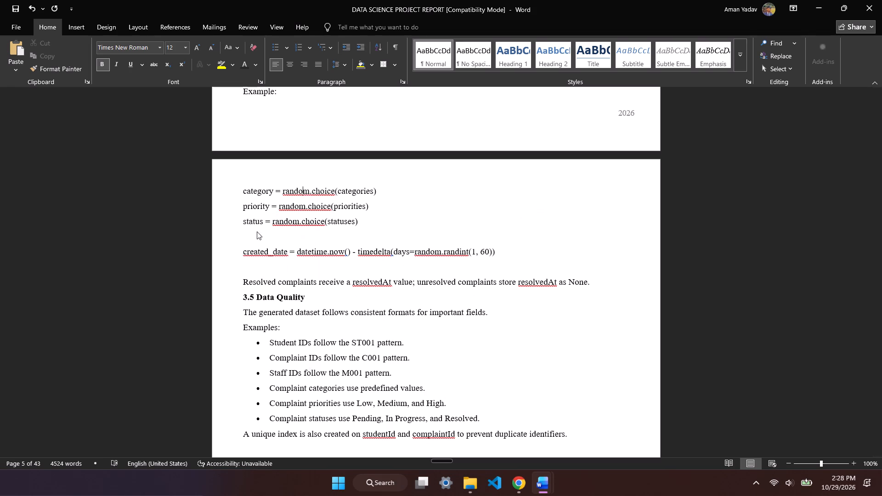
right_click(309, 248)
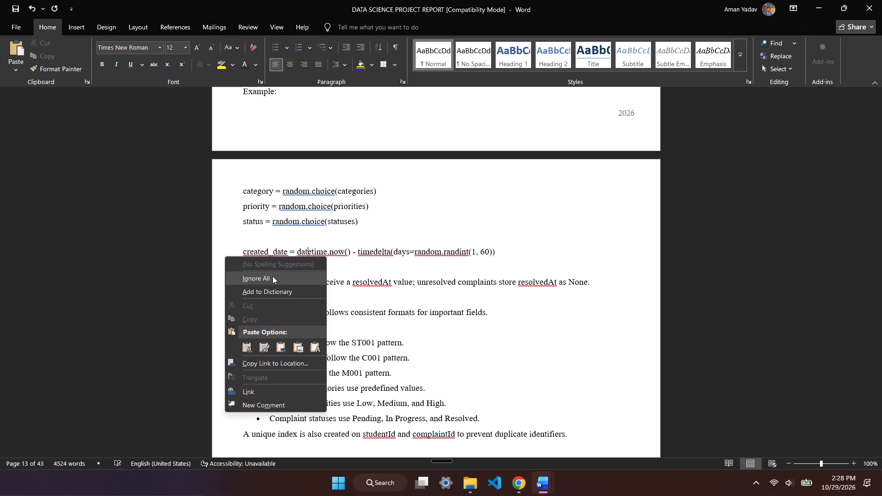
left_click(266, 288)
right_click(289, 206)
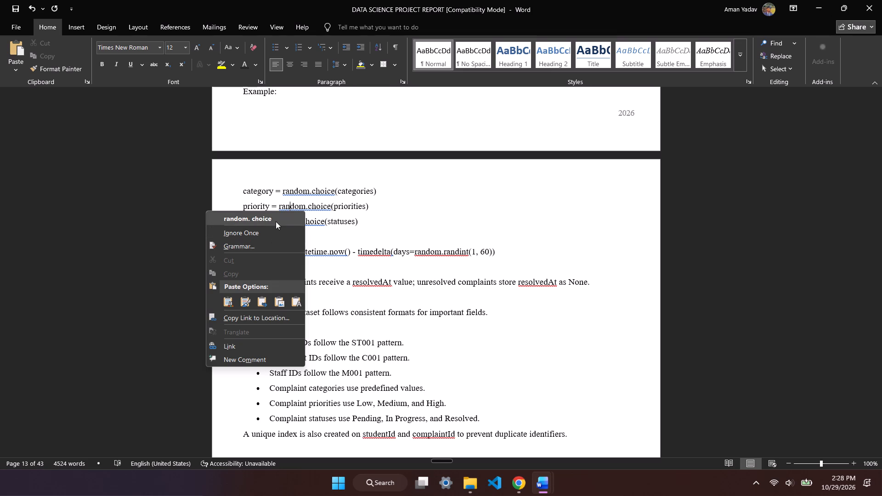
left_click(379, 231)
Look through 3.6 Number of Documents and Collections and chapter 4, down to the 4.8 data model diagram.
scroll(388, 231, "down", 11)
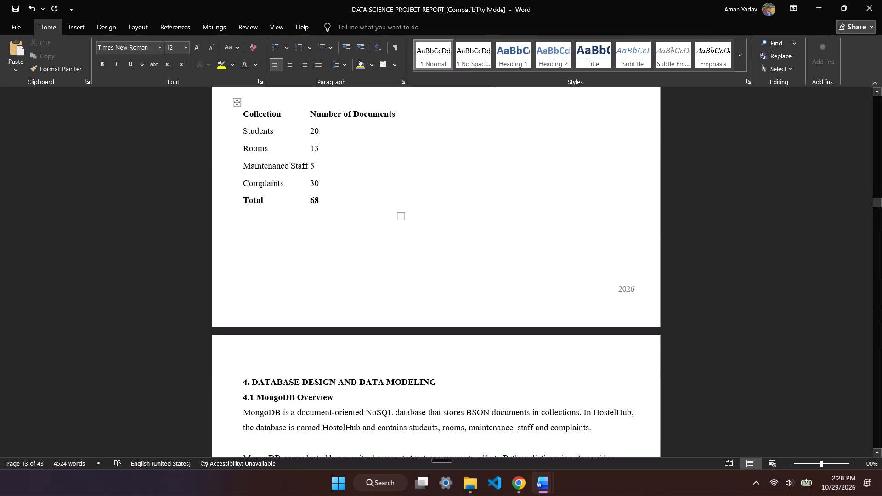
scroll(390, 231, "down", 5)
scroll(390, 231, "up", 9)
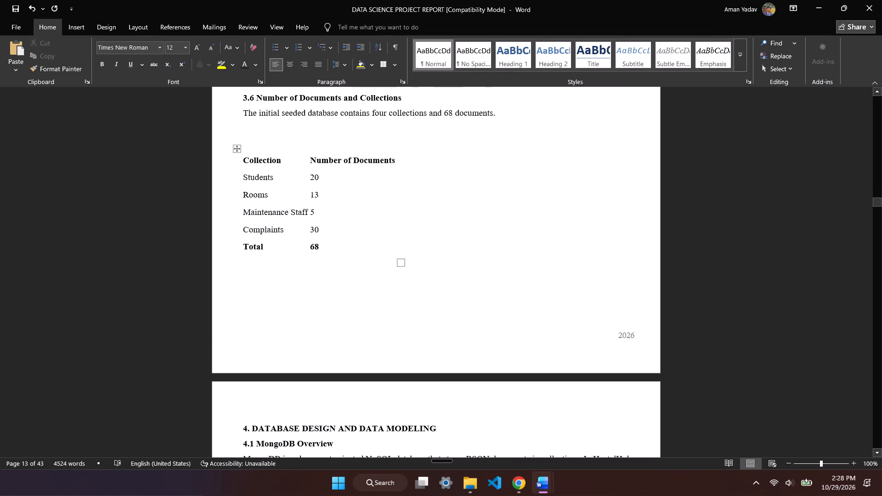
scroll(376, 276, "down", 20)
scroll(376, 276, "down", 19)
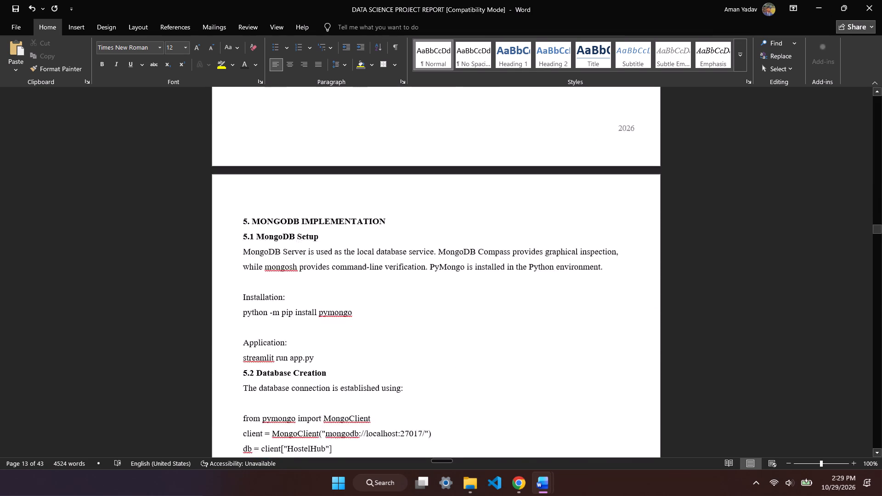
scroll(378, 284, "down", 1)
scroll(378, 284, "up", 17)
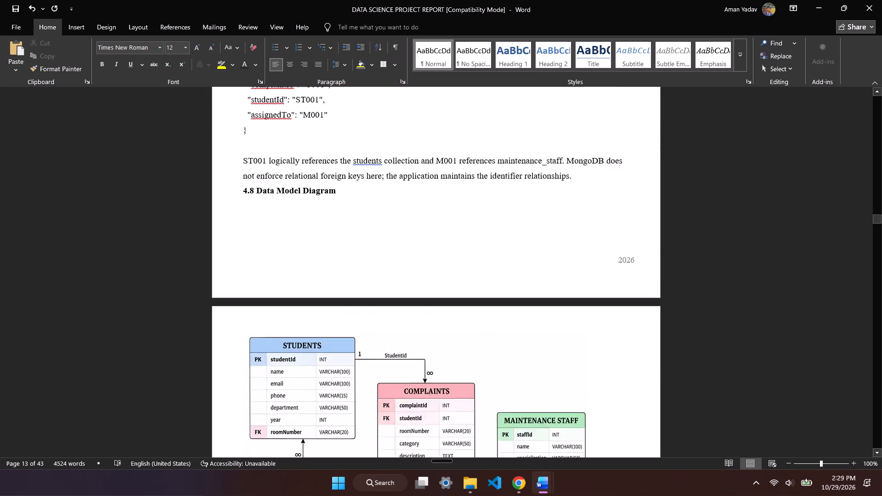
scroll(378, 282, "up", 3)
scroll(378, 282, "down", 10)
scroll(336, 316, "up", 1)
Delete the empty line and page gap before 5. MONGODB IMPLEMENTATION so the chapter continues on the preceding page.
left_click(288, 336)
scroll(291, 344, "down", 5)
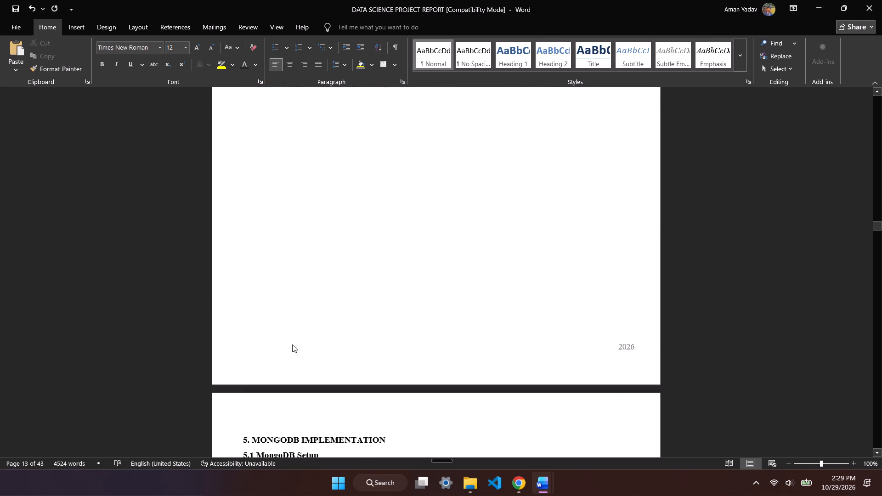
left_click(285, 316)
key("Down")
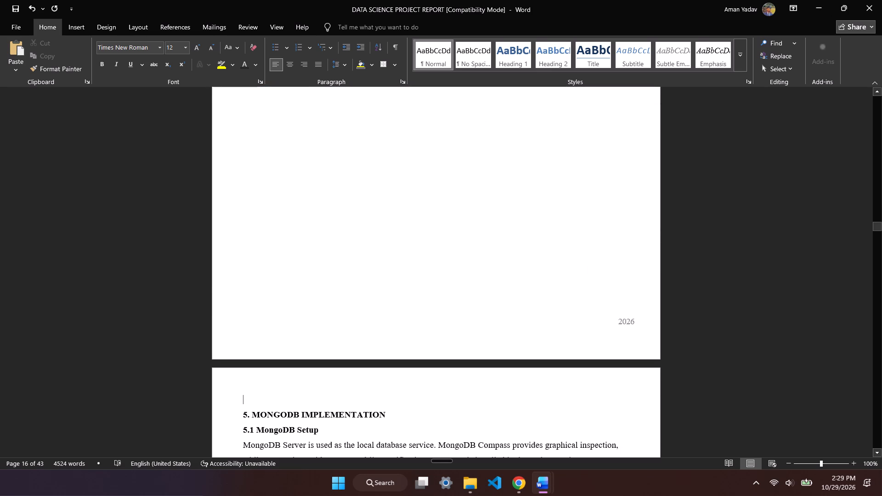
key("Up")
key("Down")
key("Down")
key("BackSpace")
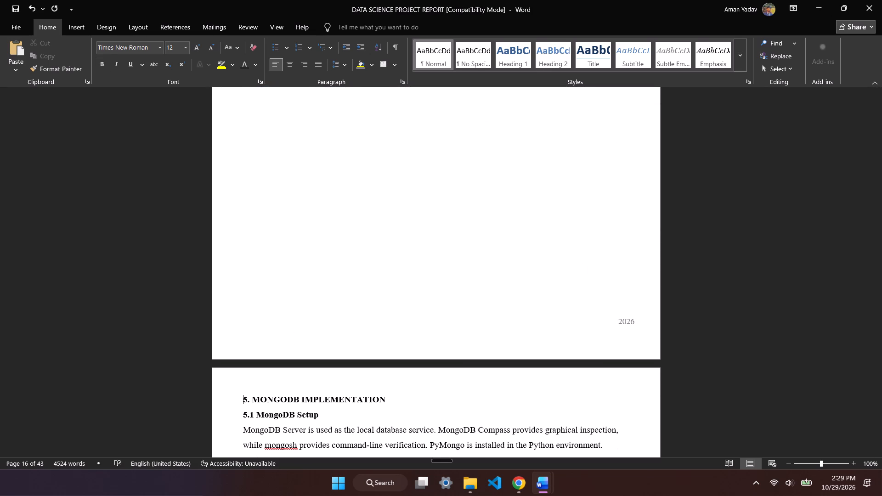
key("BackSpace")
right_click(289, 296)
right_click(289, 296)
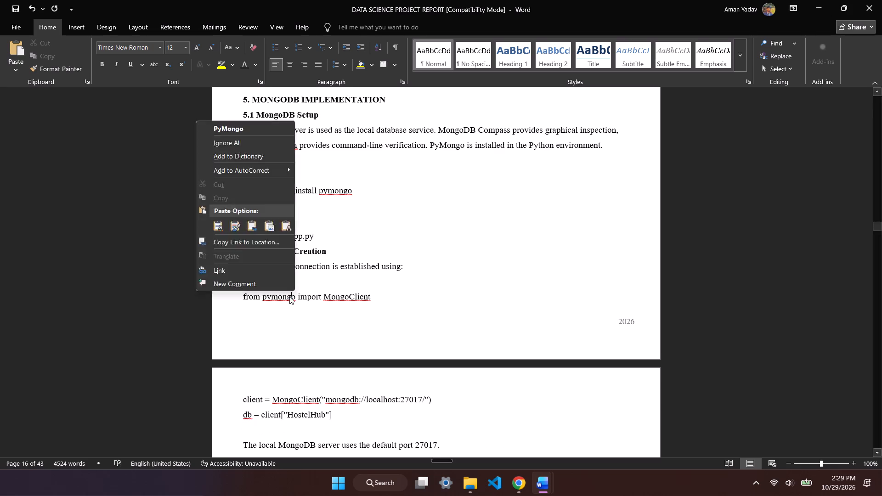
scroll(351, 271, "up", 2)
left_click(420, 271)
Remove the blank page between the end of chapter 7 and the 8. RESULTS AND OUTPUT ANALYSIS heading.
scroll(441, 274, "down", 5)
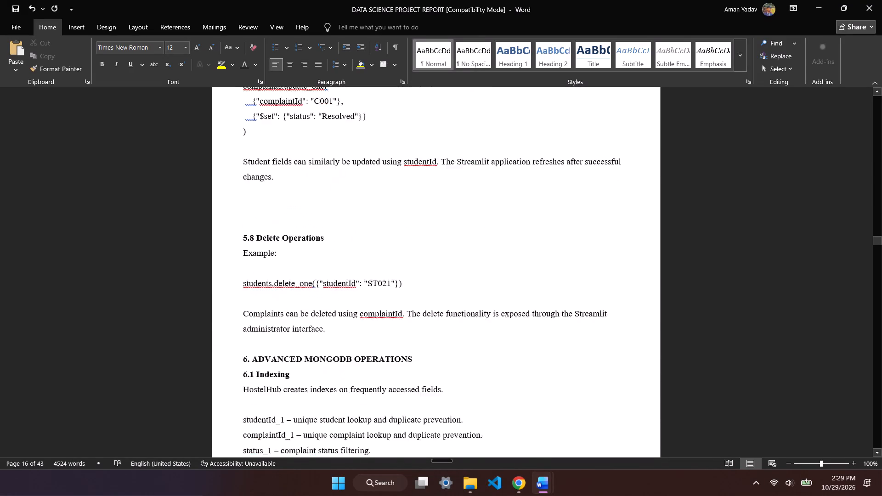
scroll(441, 274, "down", 7)
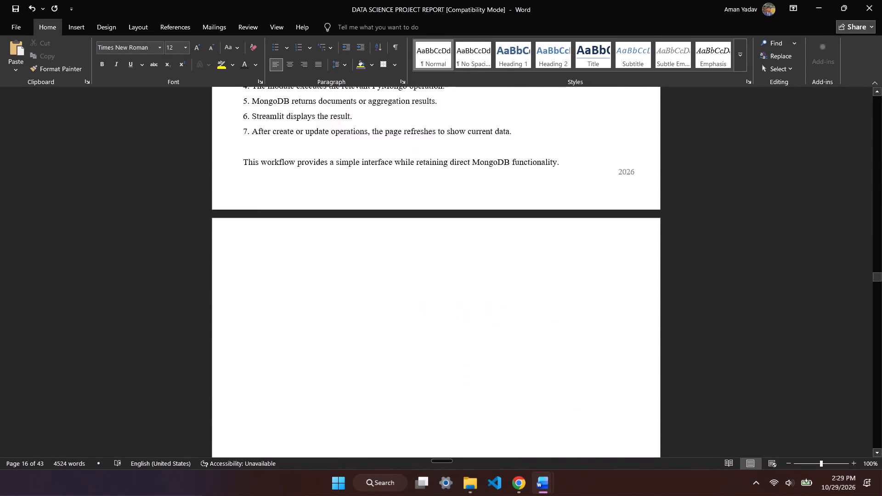
scroll(441, 274, "down", 4)
left_click(247, 242)
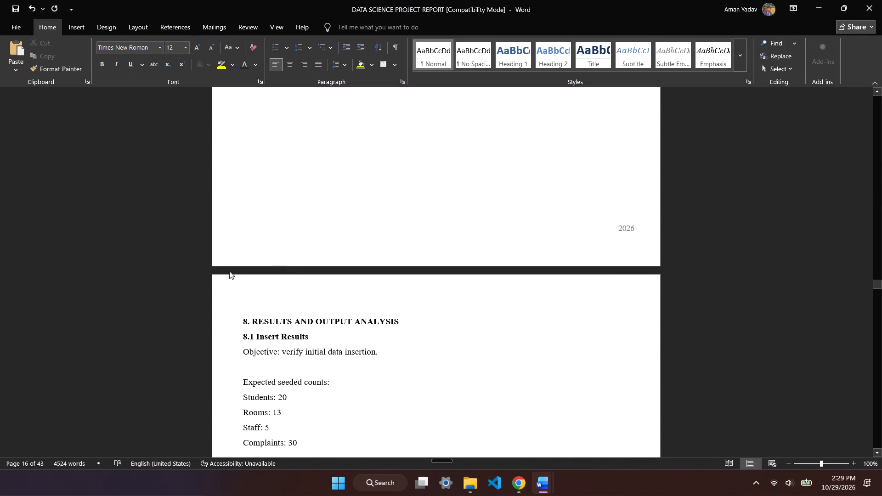
left_click(238, 308)
left_click(238, 321)
key("Down")
key("BackSpace")
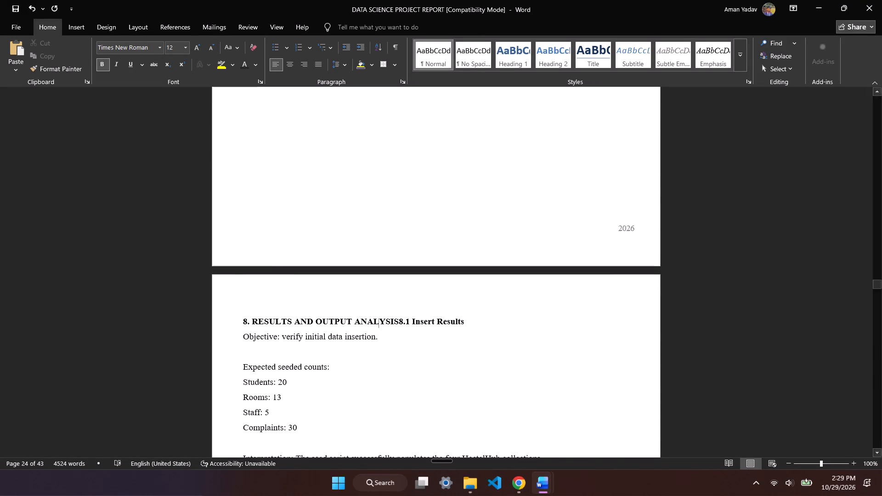
key("ctrl+z")
key("Up")
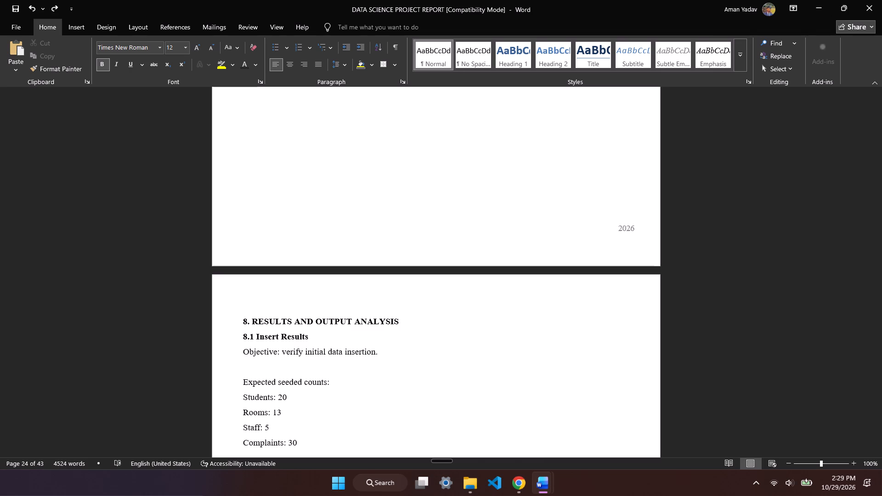
key("BackSpace")
key("BackSpace")
scroll(238, 320, "up", 1)
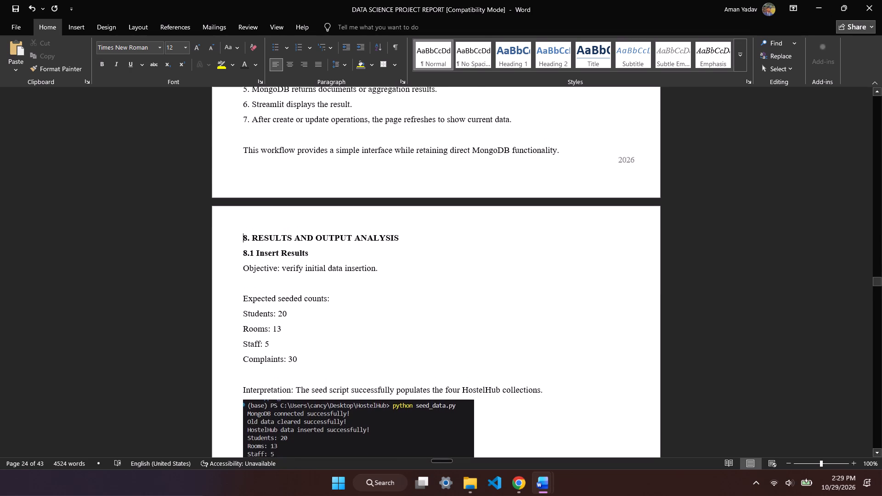
Shrink the complaint analytics charts picture above the Pipeline table, stretching it slightly in width, until it fits on the preceding page.
scroll(238, 320, "down", 8)
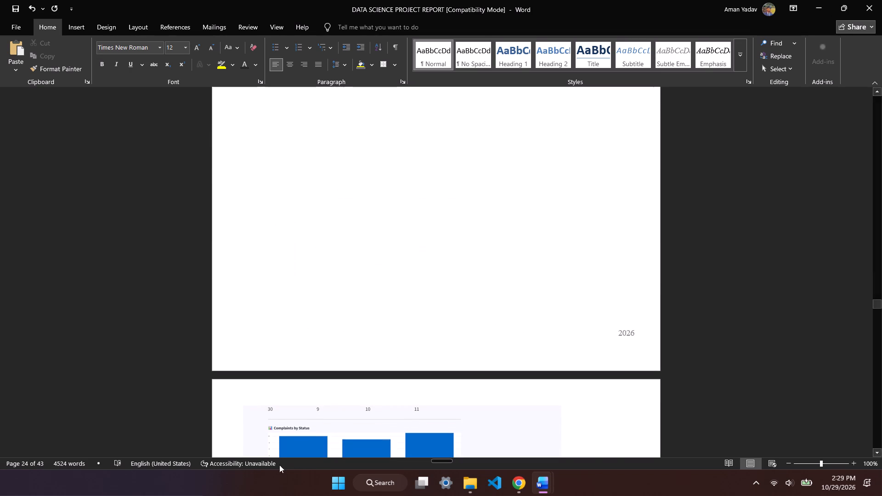
left_click(250, 423)
scroll(294, 371, "down", 2)
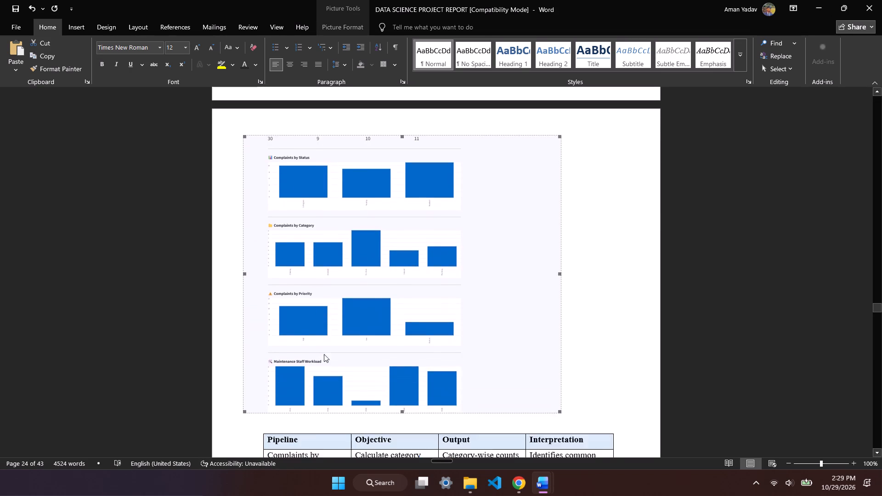
scroll(324, 354, "down", 1)
left_click(562, 374)
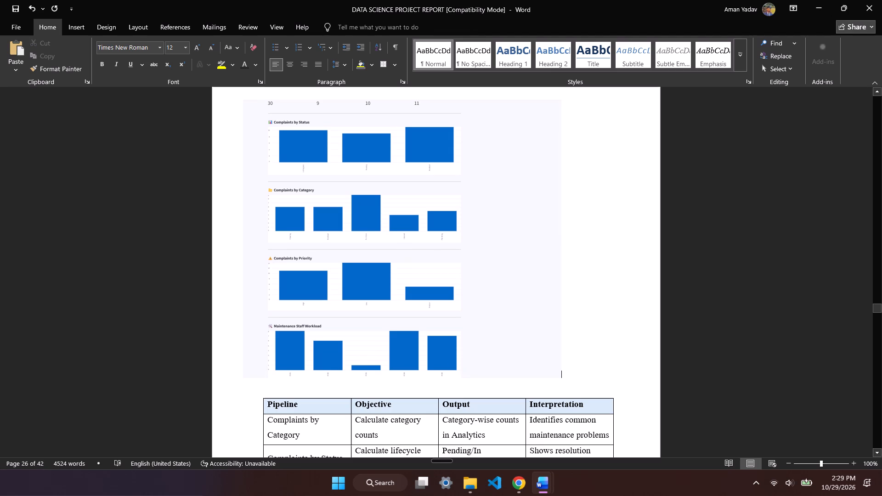
left_click(548, 371)
left_click_drag(559, 374, 527, 324)
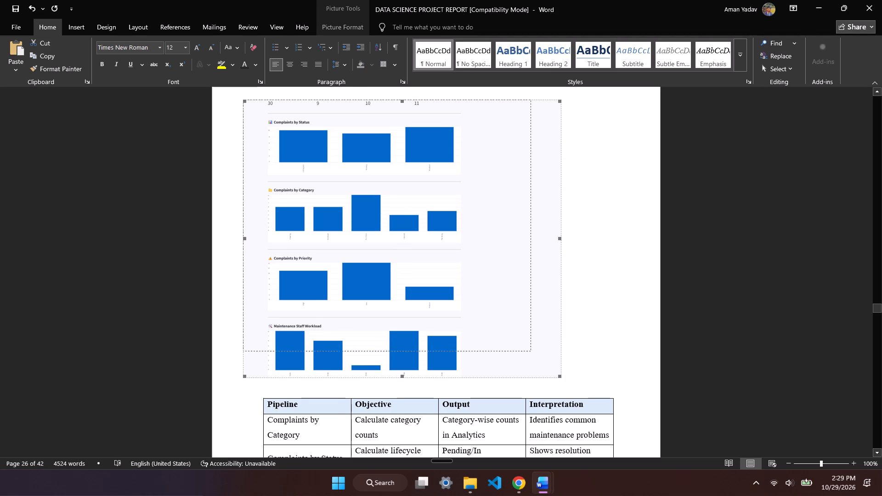
left_click_drag(527, 324, 520, 310)
left_click(525, 220)
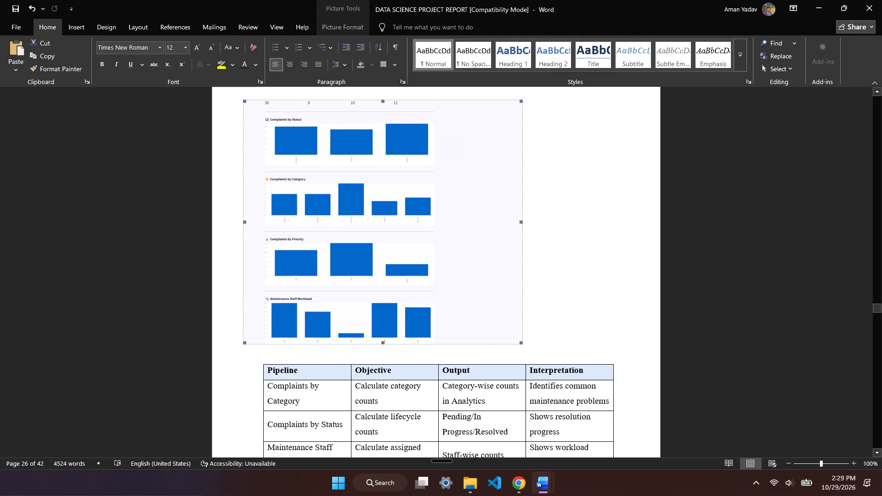
left_click(506, 225)
left_click_drag(522, 222, 566, 219)
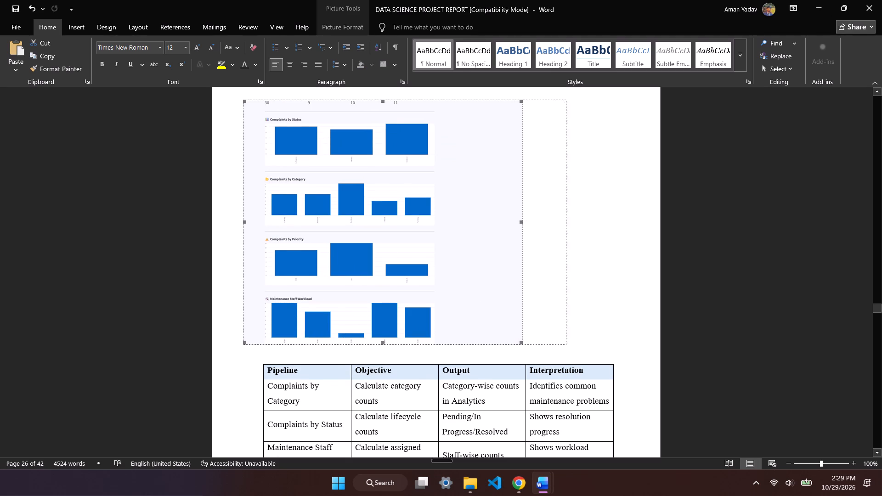
left_click_drag(563, 342, 554, 285)
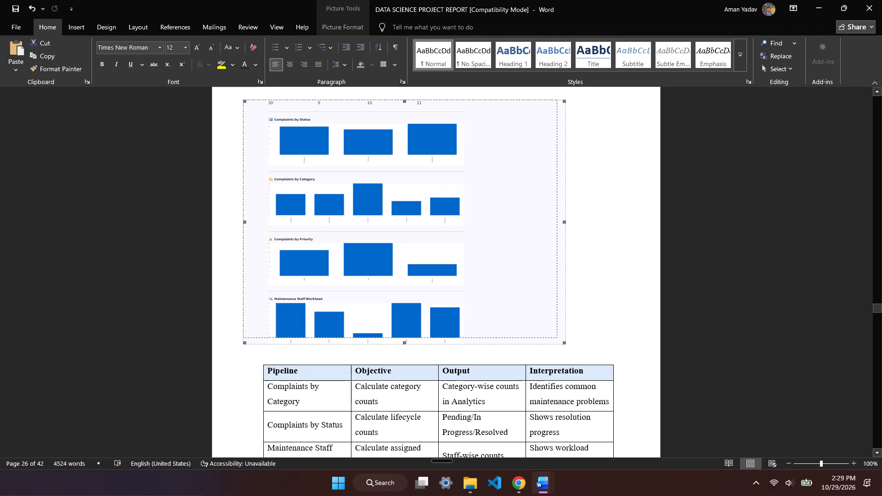
left_click_drag(554, 285, 529, 265)
scroll(445, 283, "up", 2)
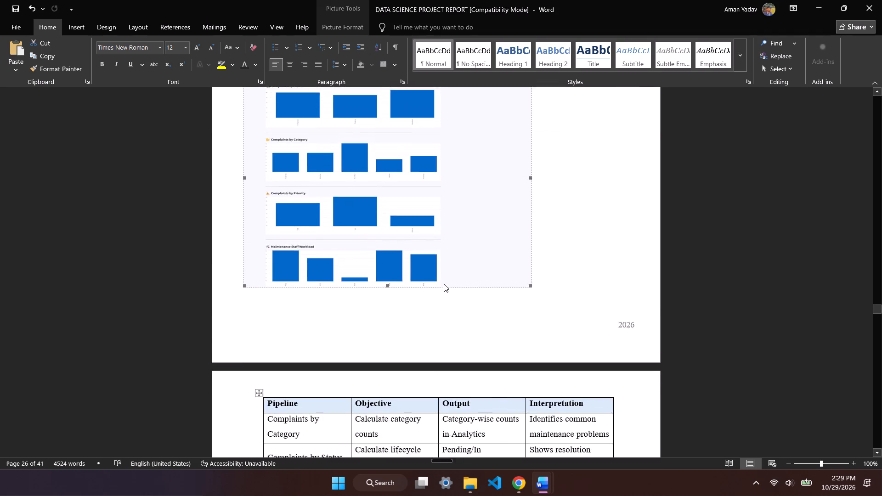
scroll(444, 284, "up", 1)
left_click(591, 271)
Enlarge the terminal screenshot under 8.8 Advanced Query Results to roughly twice its size, keeping its proportions.
scroll(591, 271, "down", 1)
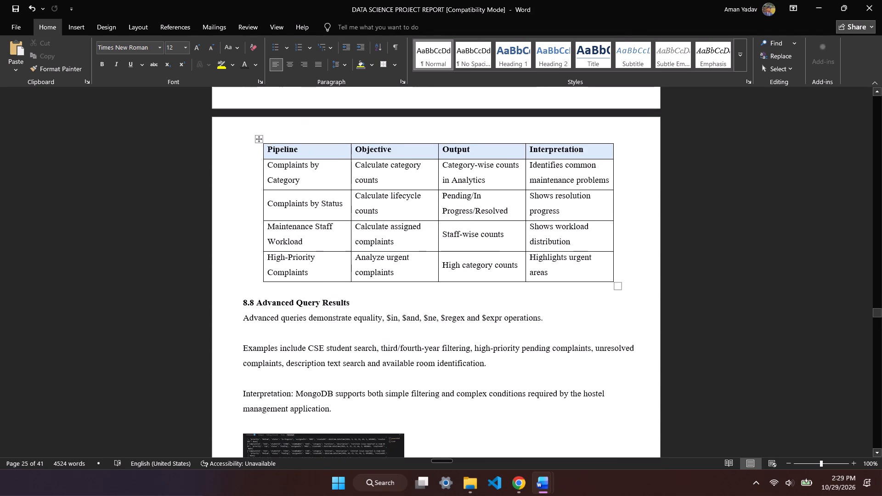
scroll(591, 271, "down", 1)
scroll(548, 278, "down", 2)
scroll(427, 293, "up", 1)
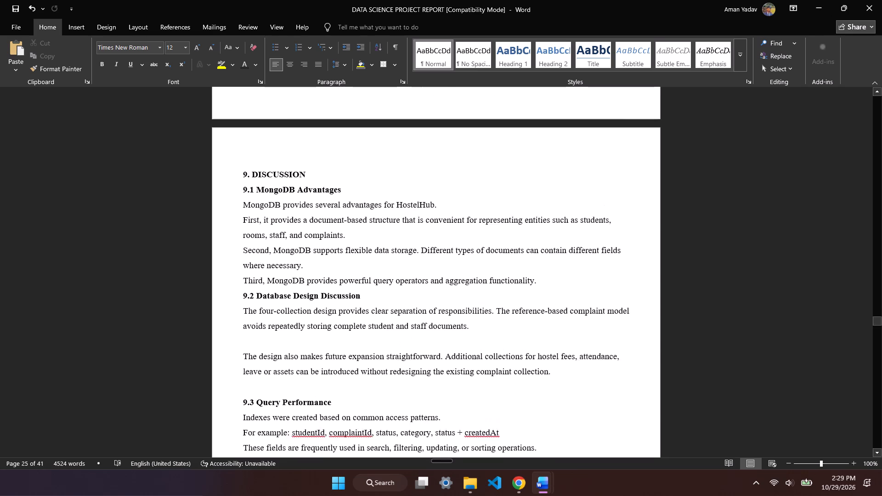
scroll(378, 271, "up", 1)
left_click(358, 242)
left_click_drag(401, 280, 551, 375)
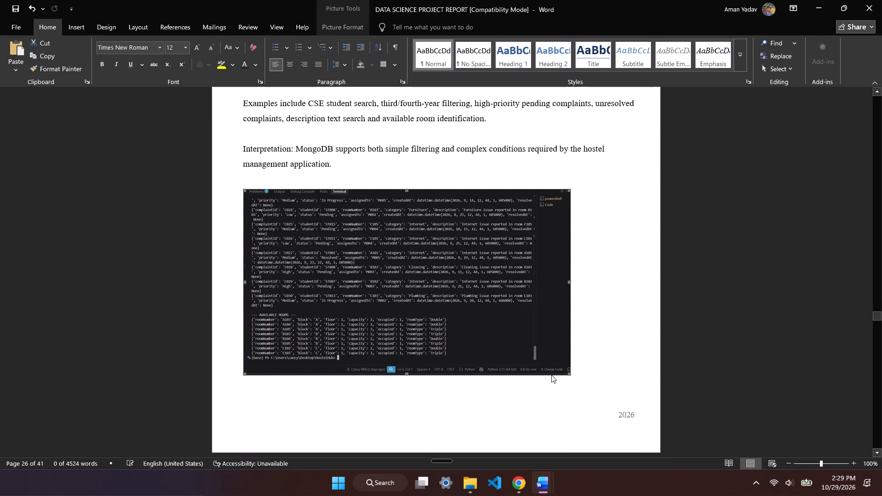
left_click(610, 305)
Remove the blank page between the 8.8 terminal screenshot and the 9. DISCUSSION heading.
scroll(610, 305, "down", 2)
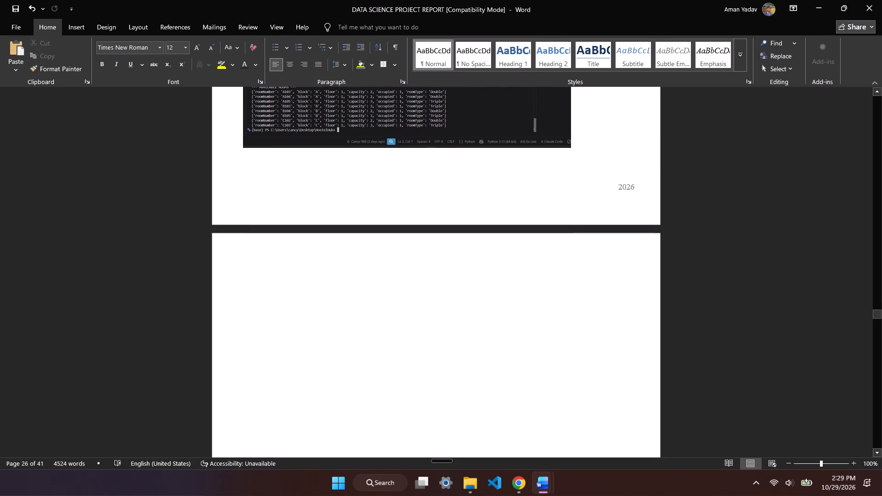
scroll(608, 304, "down", 3)
left_click(269, 301)
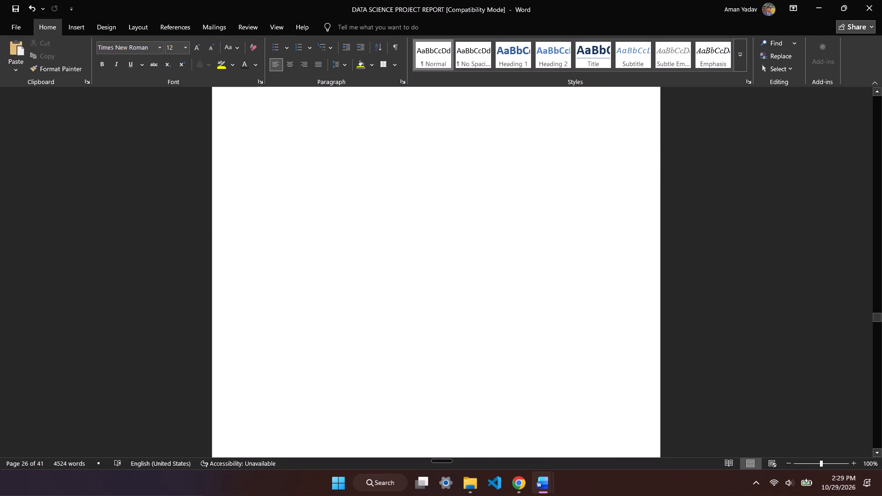
scroll(269, 301, "up", 2)
key("BackSpace")
key("BackSpace")
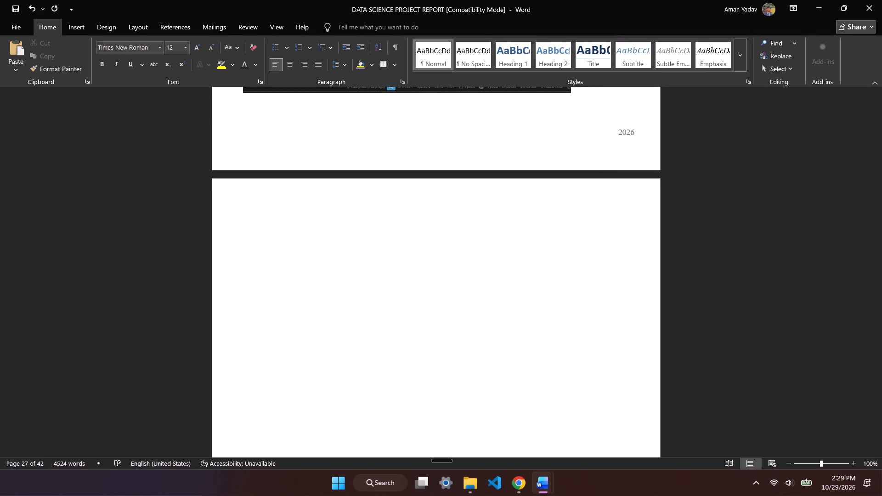
scroll(269, 301, "up", 1)
left_click(294, 365)
scroll(294, 365, "down", 3)
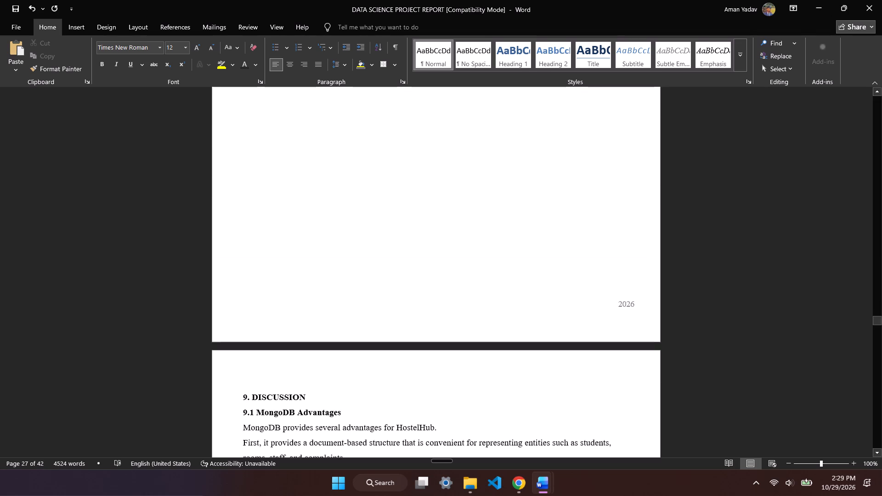
left_click(261, 371)
left_click(261, 371)
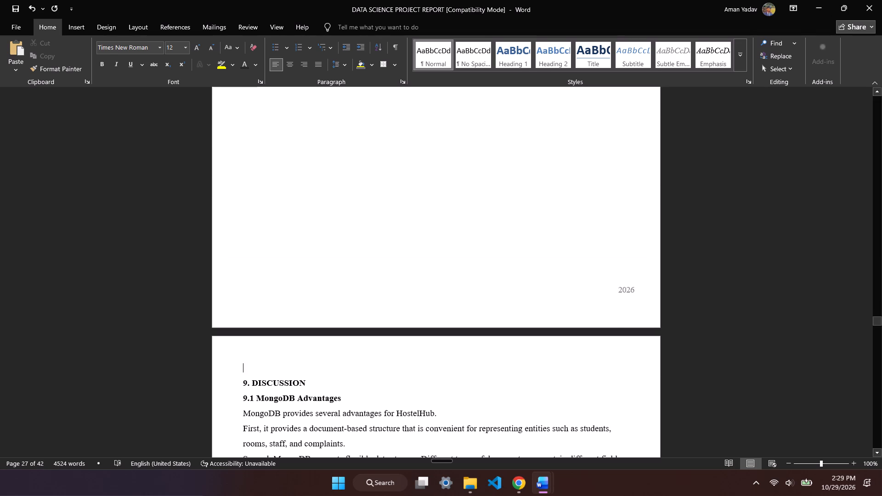
key("Down")
key("BackSpace")
key("BackSpace")
scroll(261, 371, "up", 1)
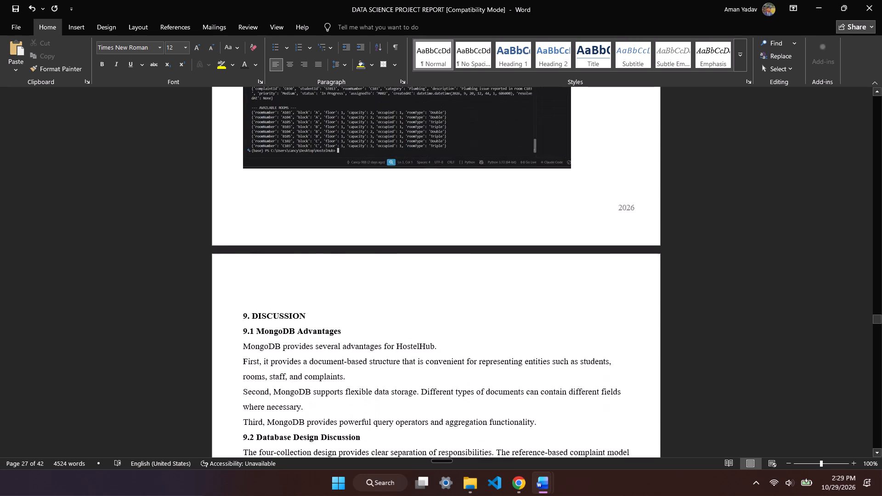
scroll(261, 371, "up", 1)
Remove the page gap before 10. CONCLUSION so it follows the Challenge 5 solution, leaving one blank line between them.
scroll(313, 327, "down", 18)
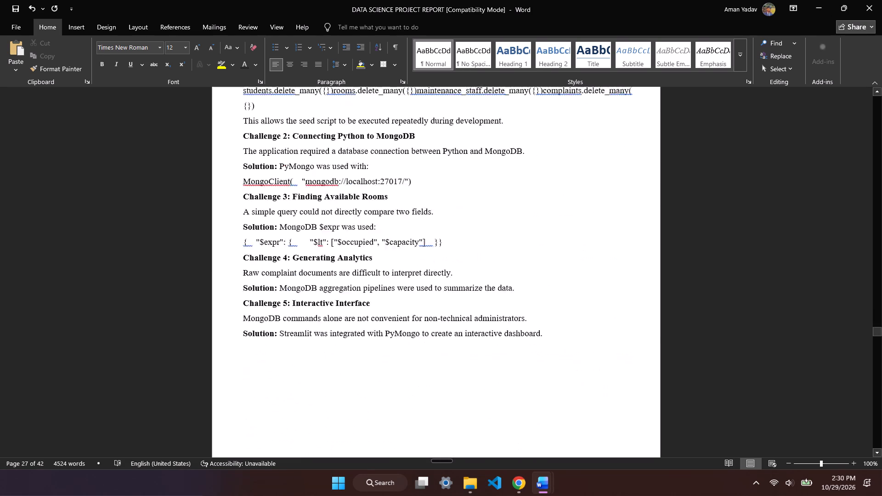
scroll(316, 321, "down", 4)
left_click(243, 356)
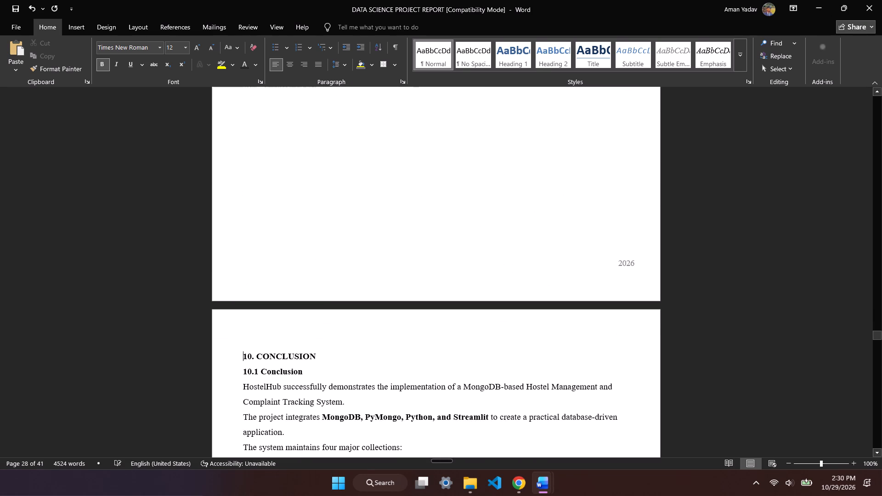
key("BackSpace")
key("BackSpace")
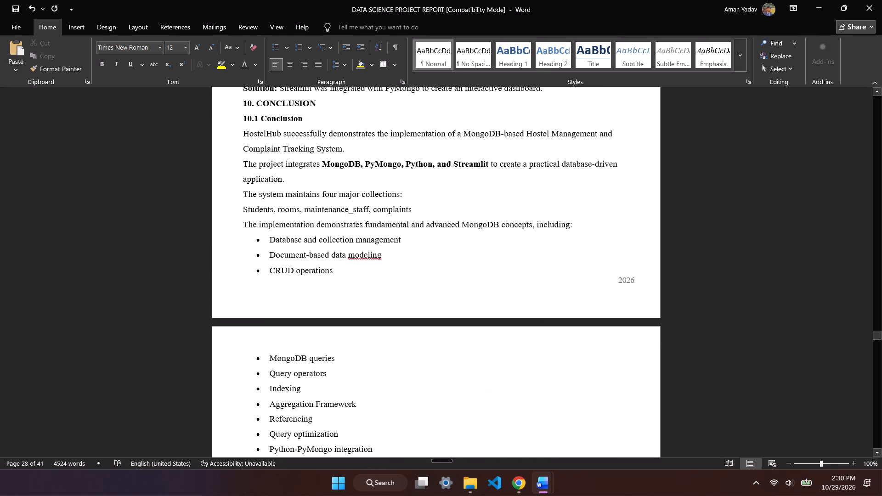
key("Return")
scroll(237, 356, "up", 2)
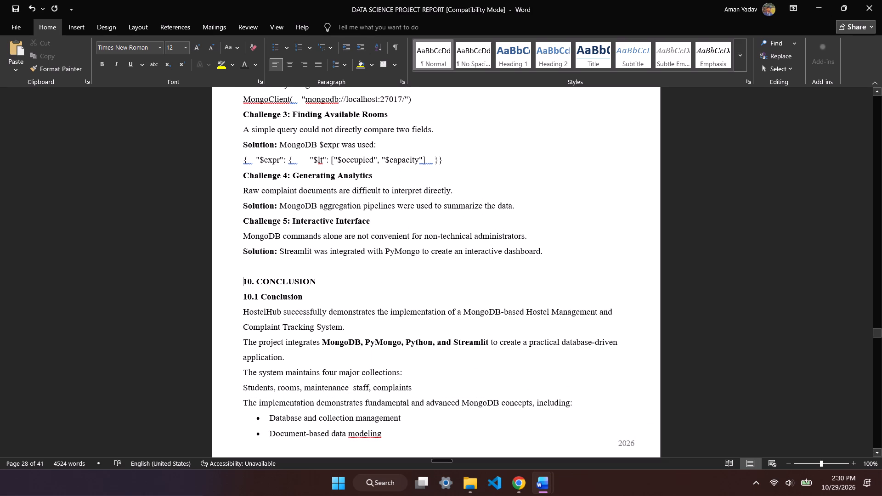
Remove the page gap before 11. FUTURE SCOPE so it follows the Conclusion text, leaving one blank line between them.
left_click_drag(242, 282, 322, 275)
scroll(344, 284, "up", 1)
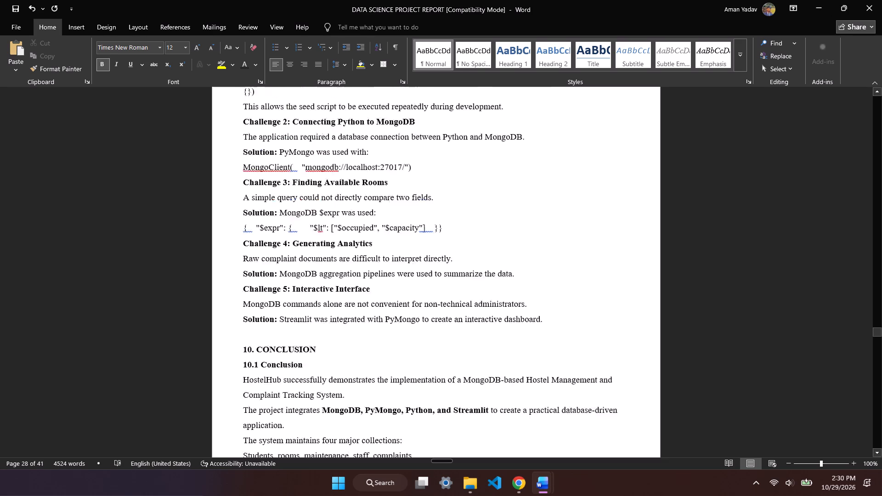
scroll(344, 284, "up", 1)
scroll(344, 284, "down", 3)
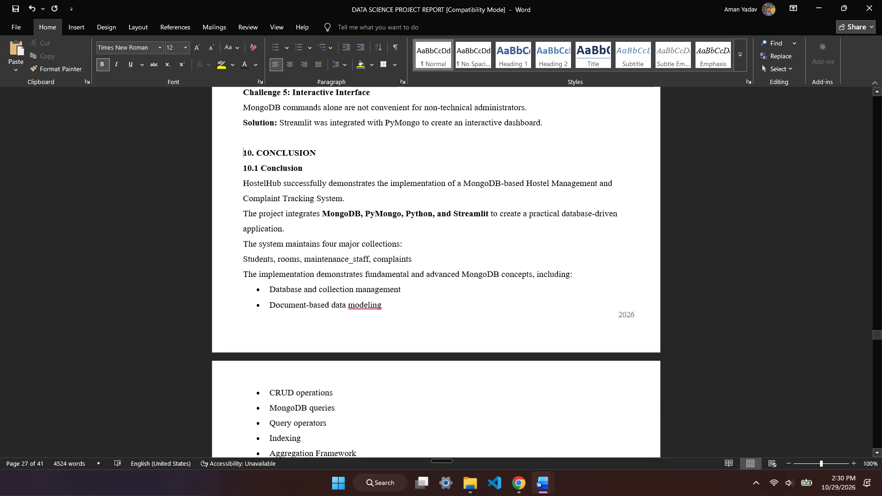
scroll(334, 278, "down", 5)
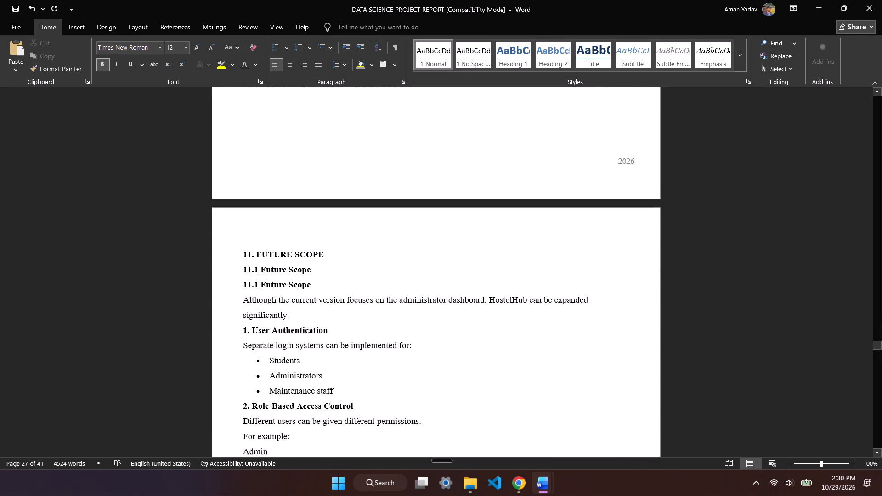
scroll(334, 278, "down", 1)
left_click(245, 246)
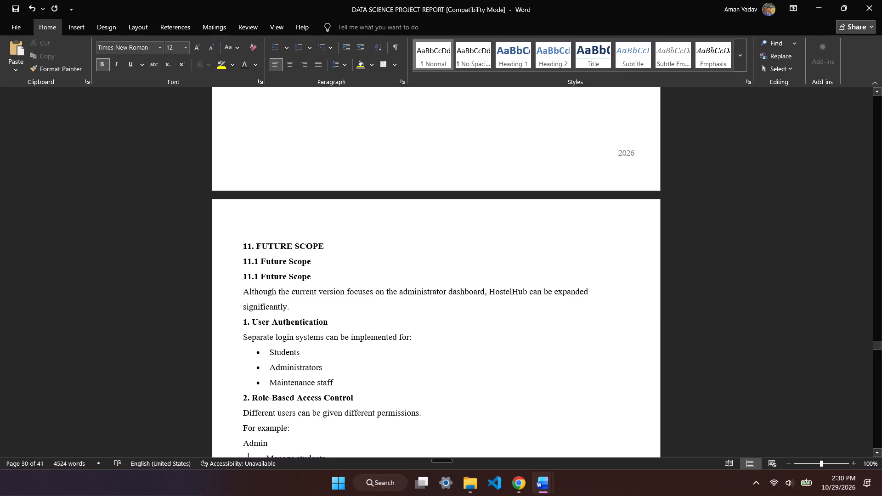
key("BackSpace")
key("BackSpace")
scroll(240, 246, "up", 1)
key("Return")
key("Return")
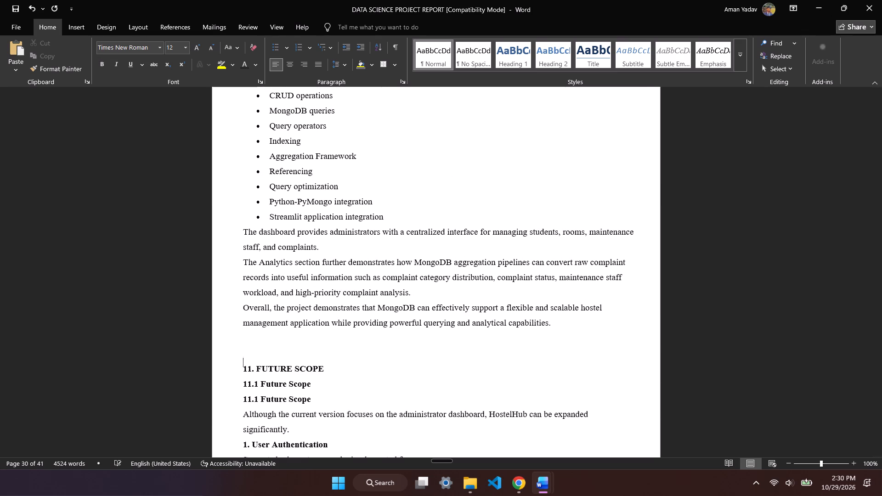
key("BackSpace")
Check the rest of the Future Scope chapter through to the REFERENCES list.
scroll(240, 246, "down", 3)
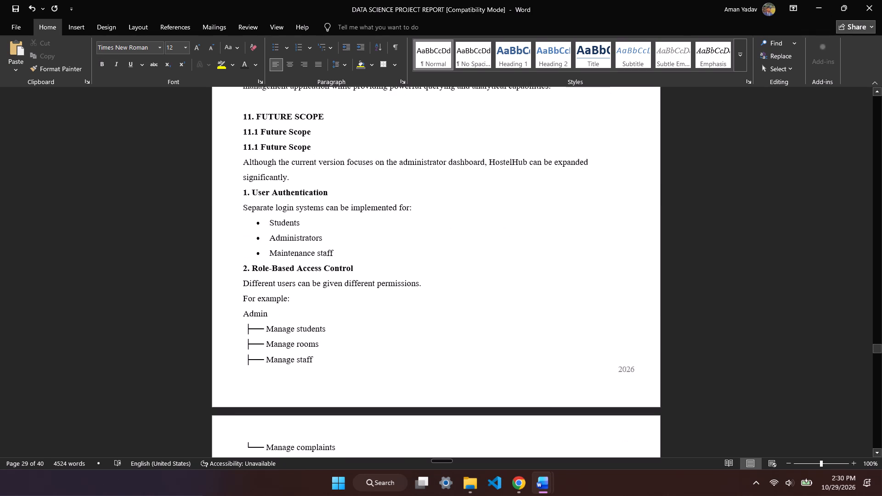
scroll(285, 254, "down", 7)
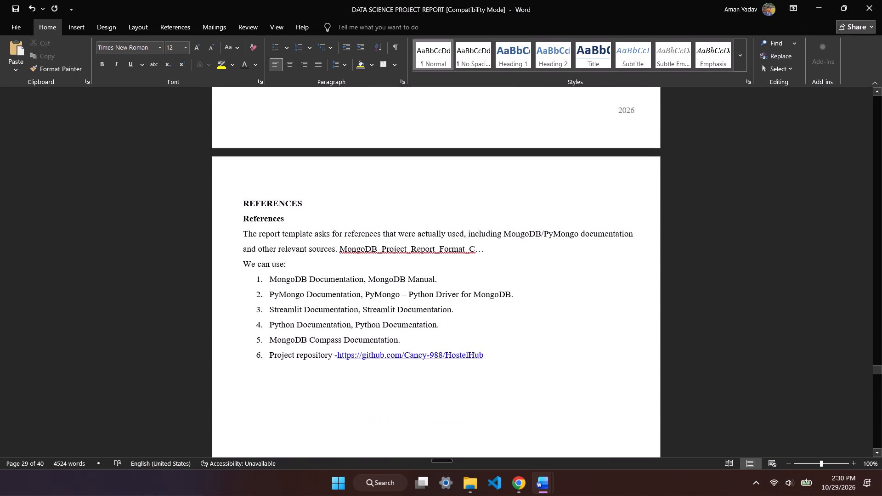
scroll(298, 268, "up", 2)
left_click(269, 307)
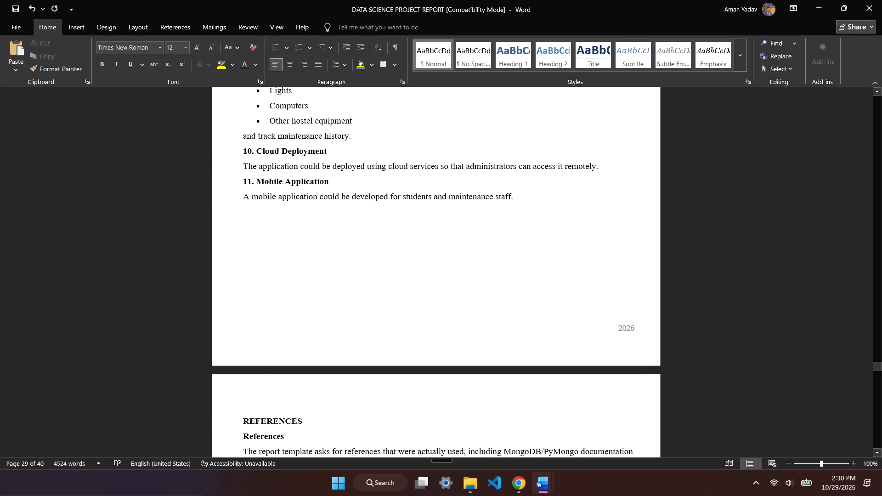
left_click(243, 419)
scroll(382, 363, "down", 4)
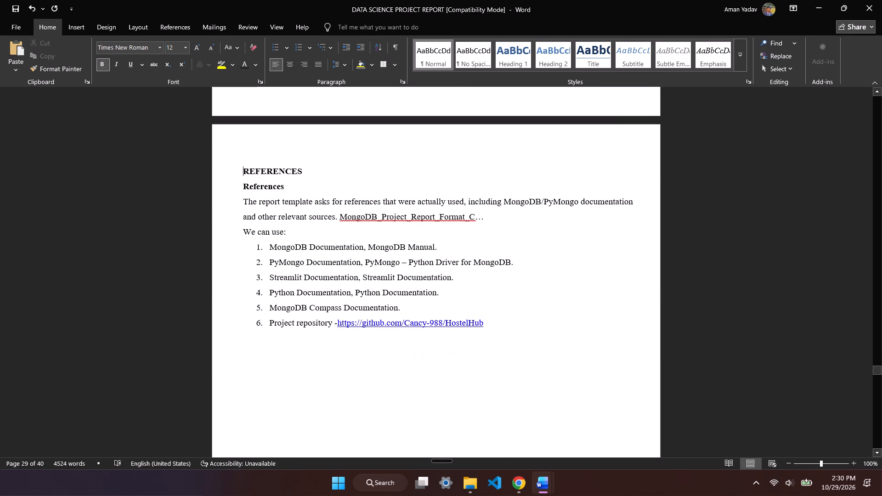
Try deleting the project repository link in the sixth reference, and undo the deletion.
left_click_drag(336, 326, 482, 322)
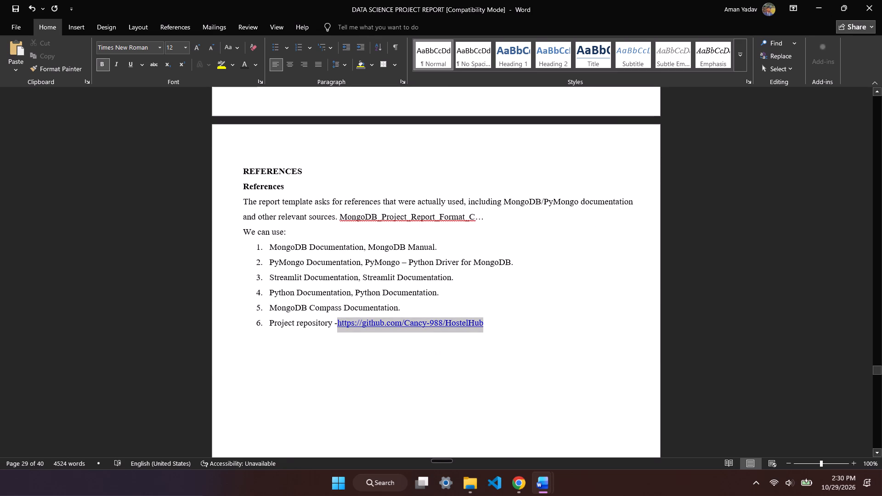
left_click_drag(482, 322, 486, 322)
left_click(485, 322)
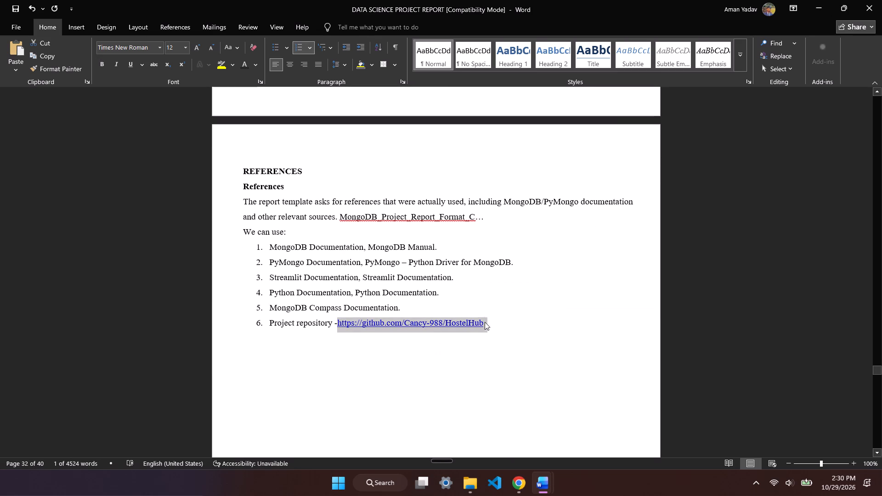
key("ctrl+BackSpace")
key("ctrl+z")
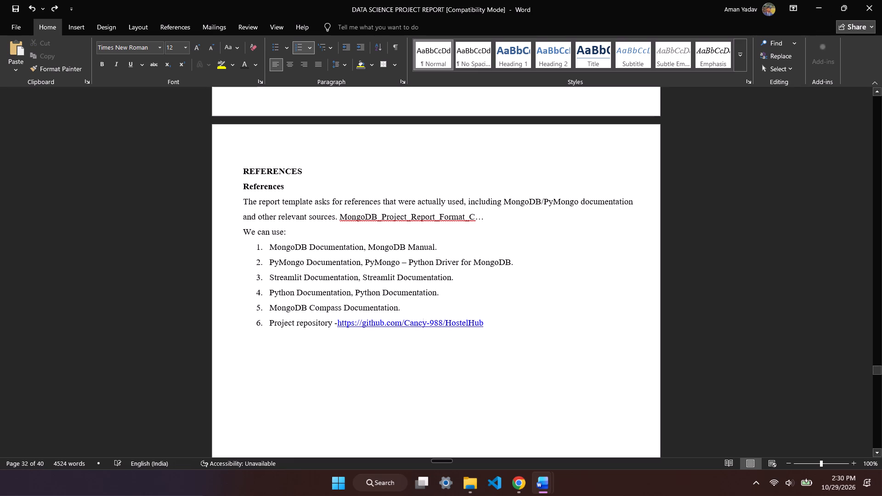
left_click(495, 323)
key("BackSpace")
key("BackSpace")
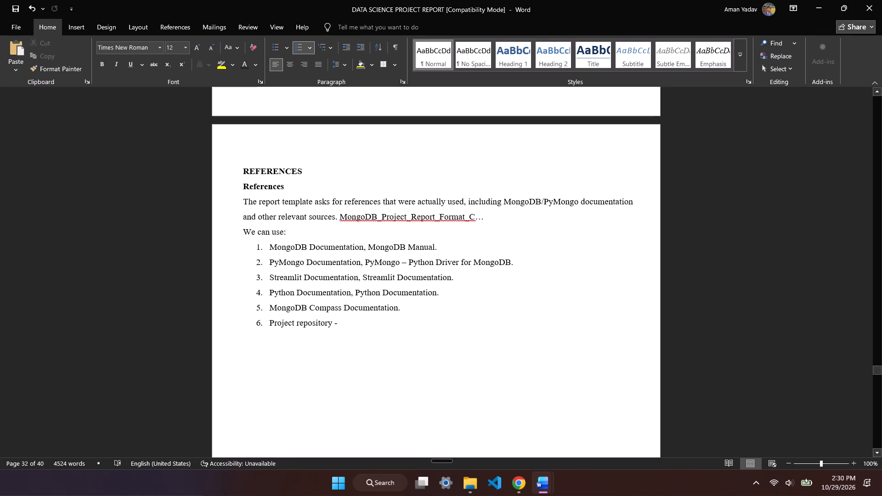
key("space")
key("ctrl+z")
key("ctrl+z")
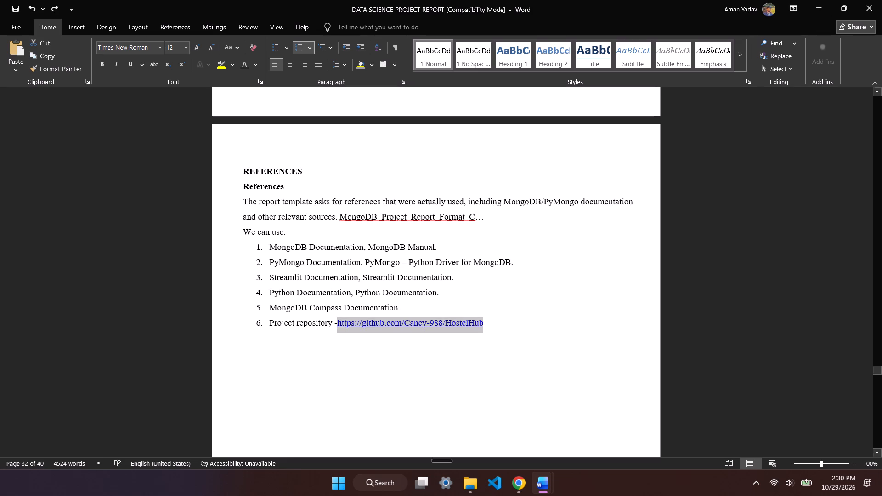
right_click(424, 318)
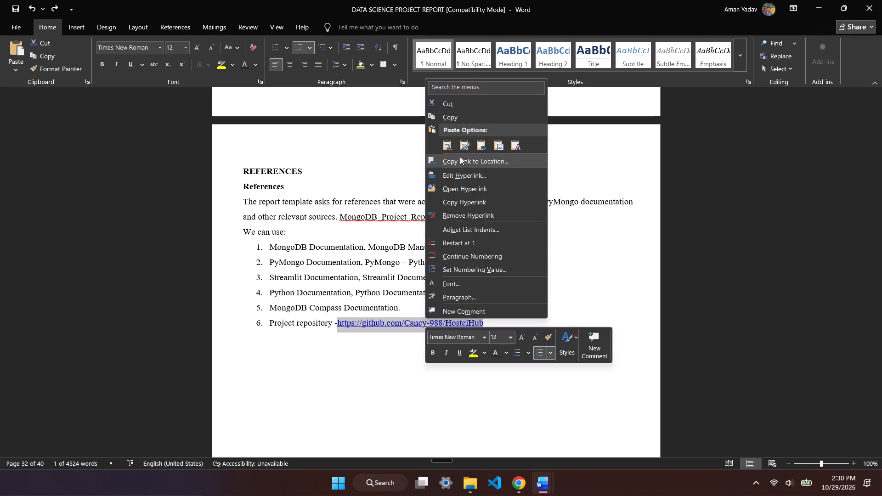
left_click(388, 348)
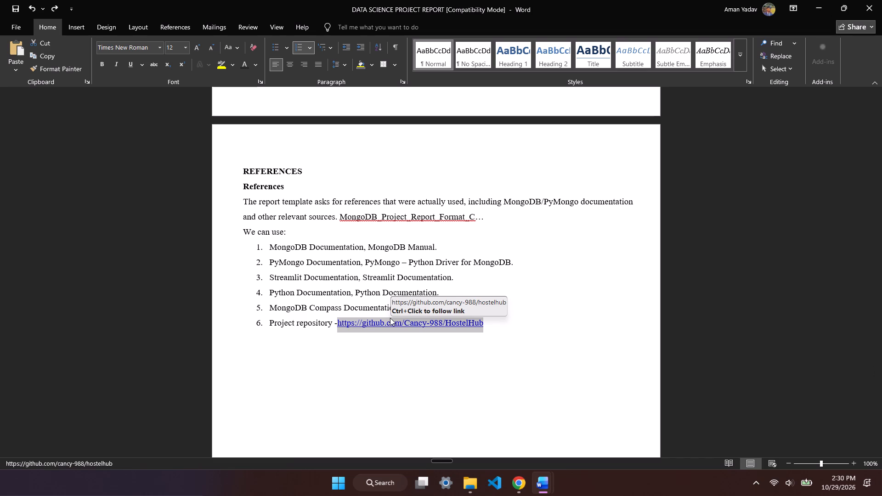
Edit the project repository hyperlink, replacing the account name in its display text with the report author's GitHub username.
right_click(412, 321)
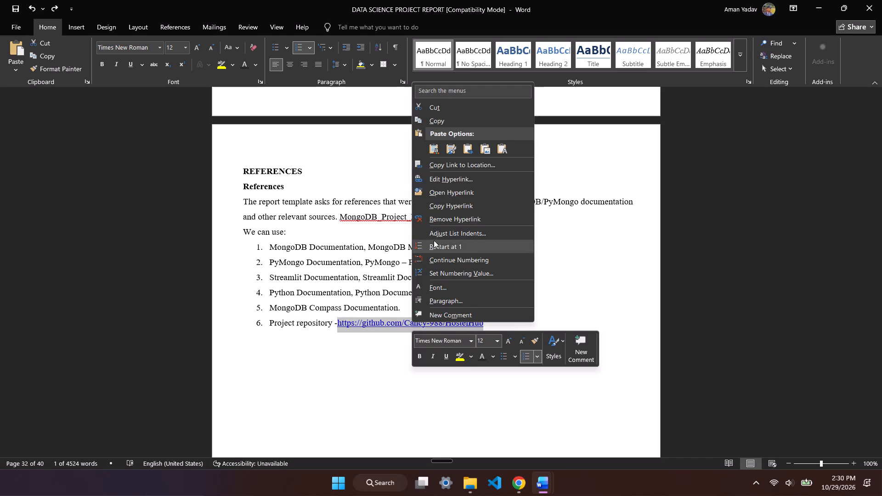
left_click(440, 176)
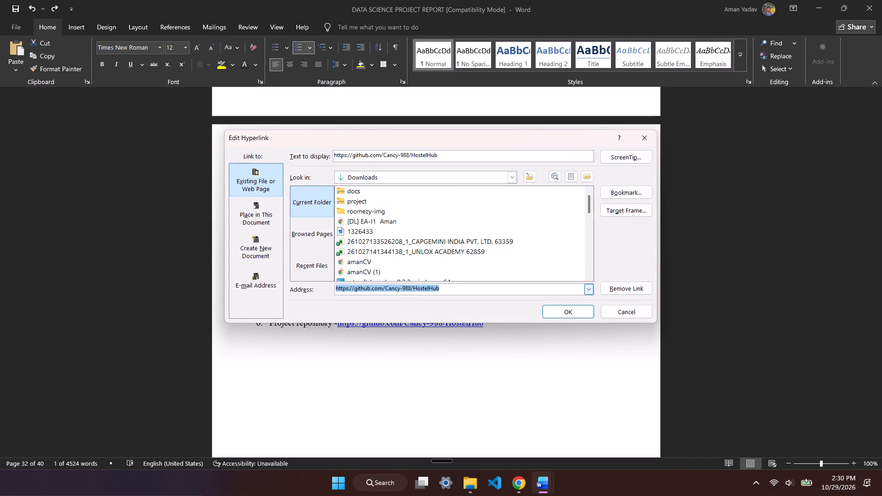
double_click(396, 160)
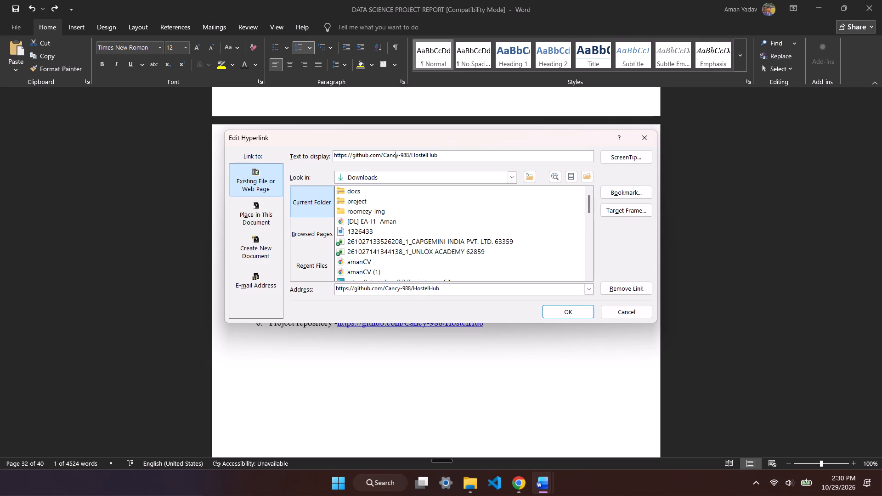
left_click_drag(409, 155, 382, 158)
left_click_drag(382, 158, 384, 158)
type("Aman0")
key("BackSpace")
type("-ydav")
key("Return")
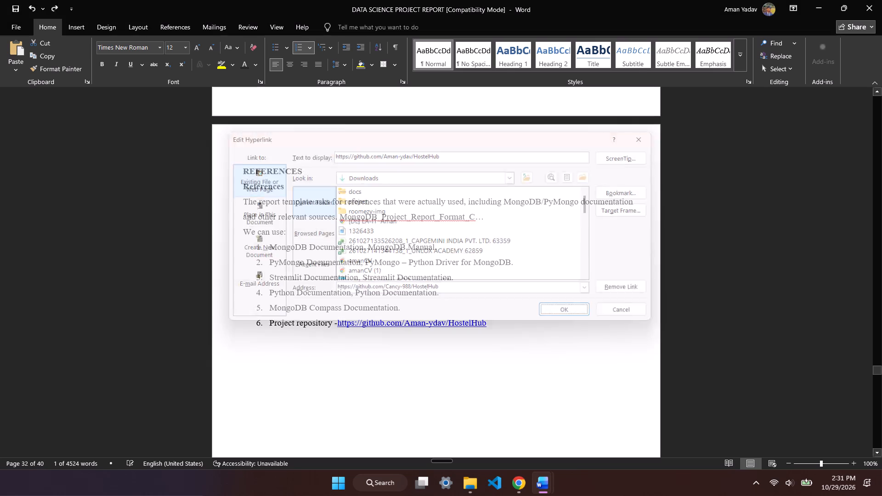
Remove the page gap before SCREENSHOT AND OUTPUT INSERTION GUIDE so it follows the Complaints Collection table, leaving two blank lines between them.
scroll(448, 301, "down", 8)
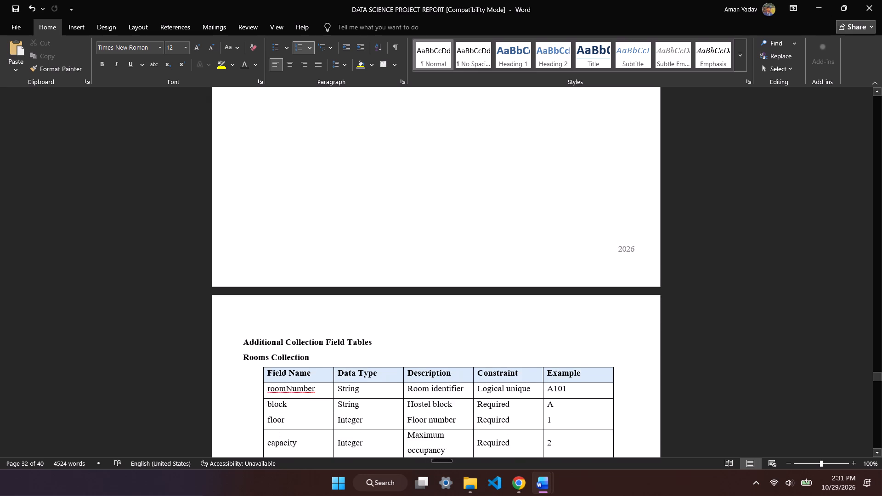
scroll(449, 301, "down", 18)
scroll(450, 300, "down", 3)
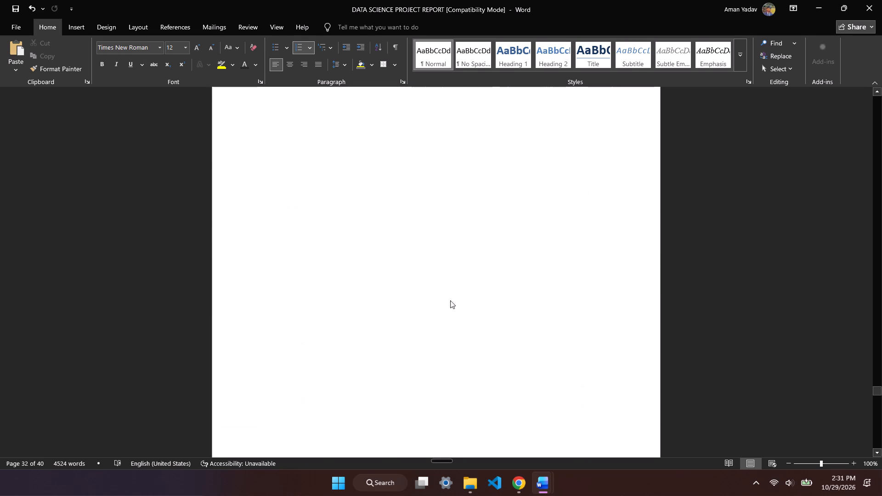
scroll(450, 300, "down", 3)
scroll(403, 289, "up", 3)
left_click(309, 309)
scroll(263, 351, "up", 3)
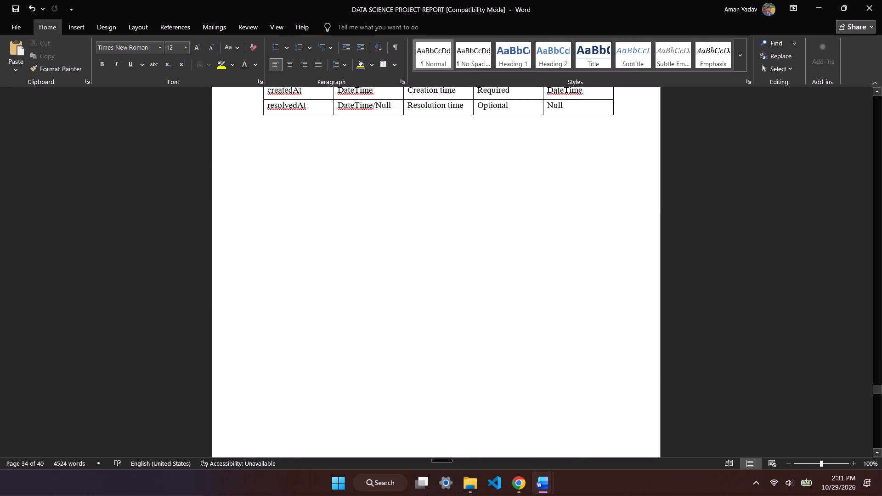
scroll(269, 346, "down", 8)
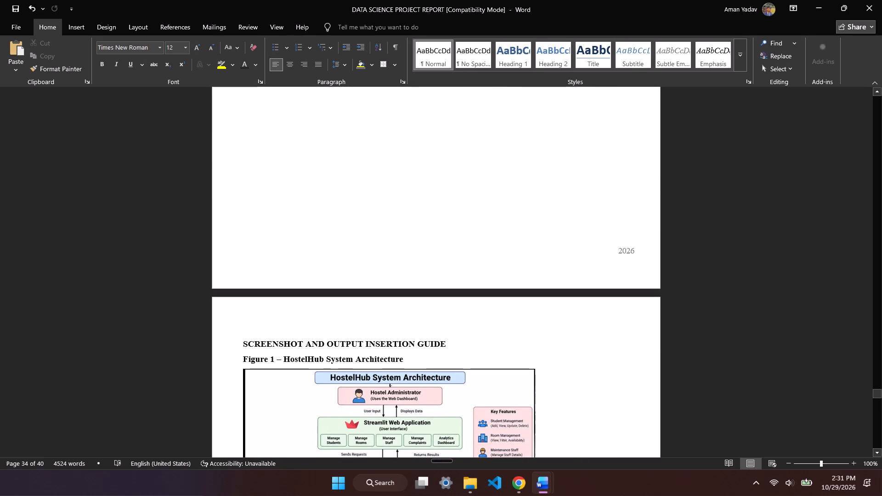
left_click(243, 348)
key("BackSpace")
key("BackSpace")
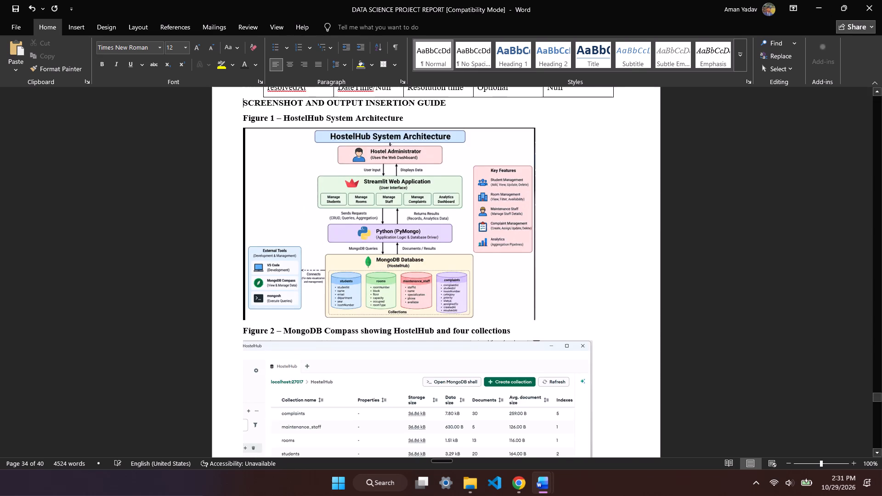
scroll(243, 347, "up", 1)
key("Return")
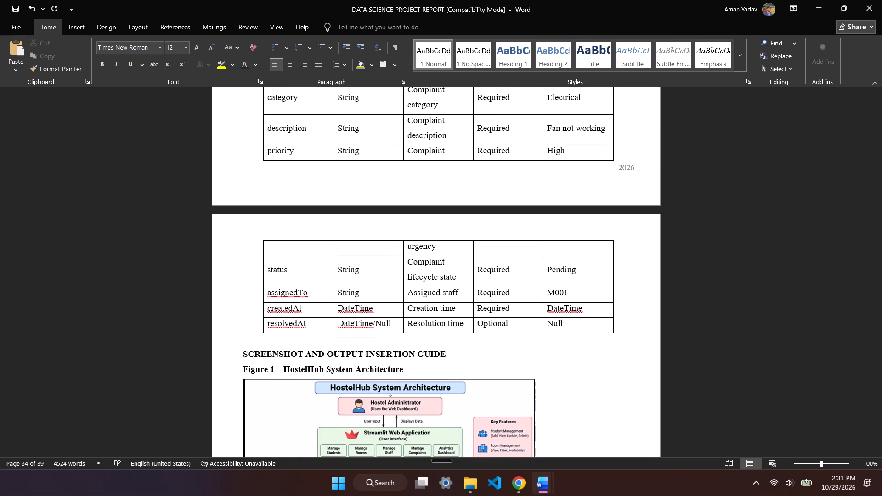
key("Return")
Remove the page gap before Additional Collection Field Tables so it follows the references list, leaving one blank line between them.
scroll(243, 347, "up", 3)
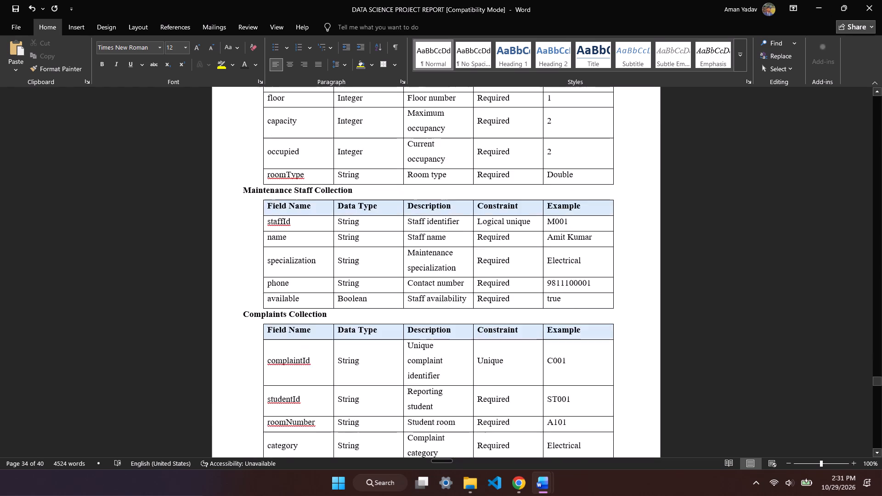
scroll(243, 347, "up", 3)
left_click(241, 374)
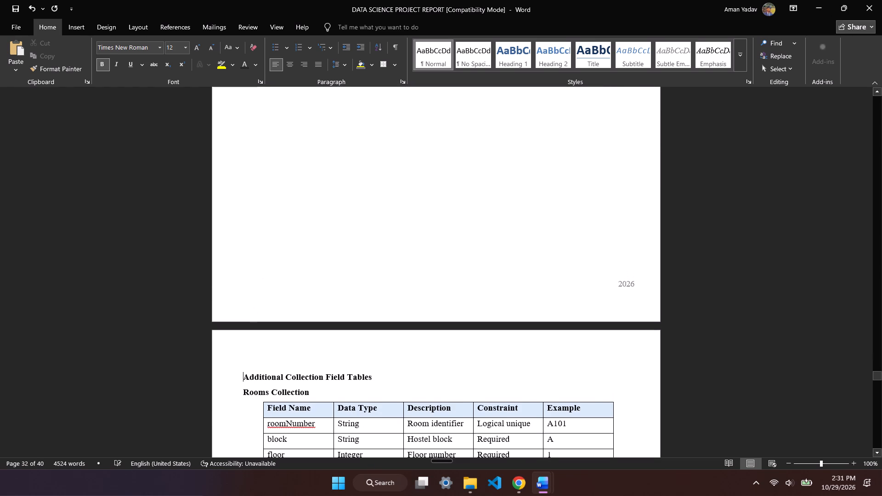
key("BackSpace")
key("BackSpace")
scroll(241, 376, "up", 1)
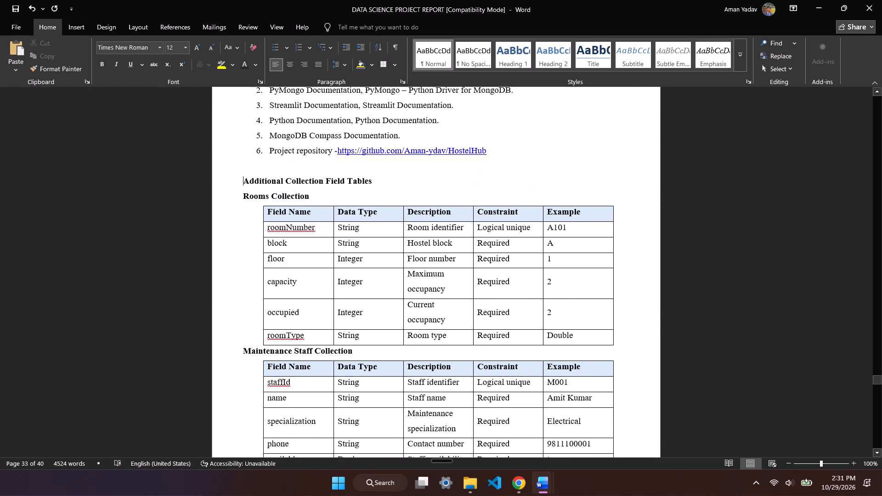
scroll(241, 376, "up", 1)
Move the Figure 12 – Analytics Dashboard caption onto its own line below the complaint management screenshot.
scroll(241, 376, "down", 7)
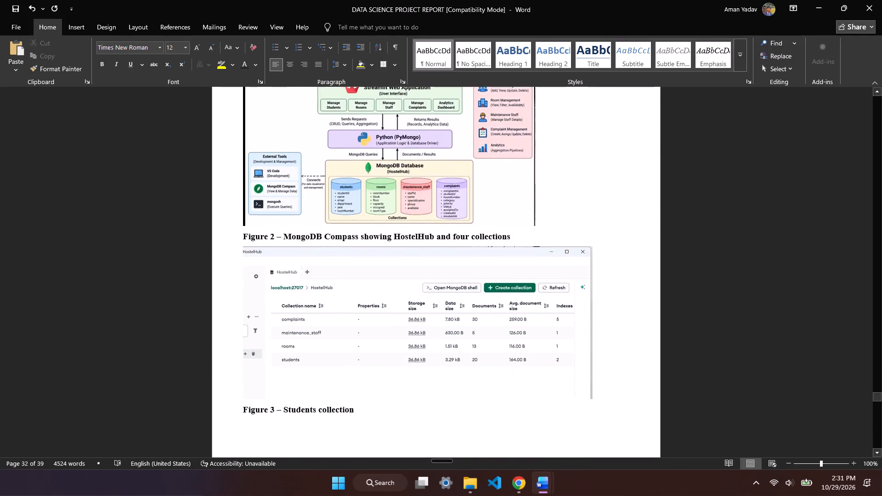
scroll(283, 391, "down", 8)
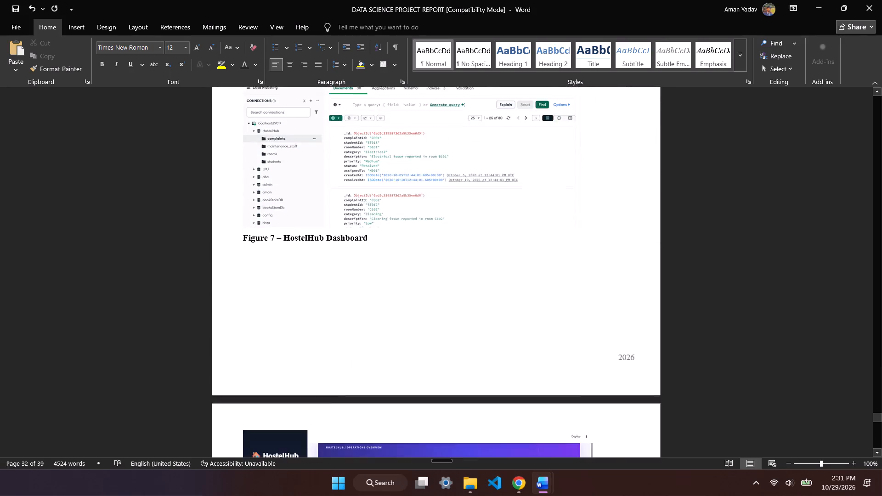
scroll(293, 383, "down", 7)
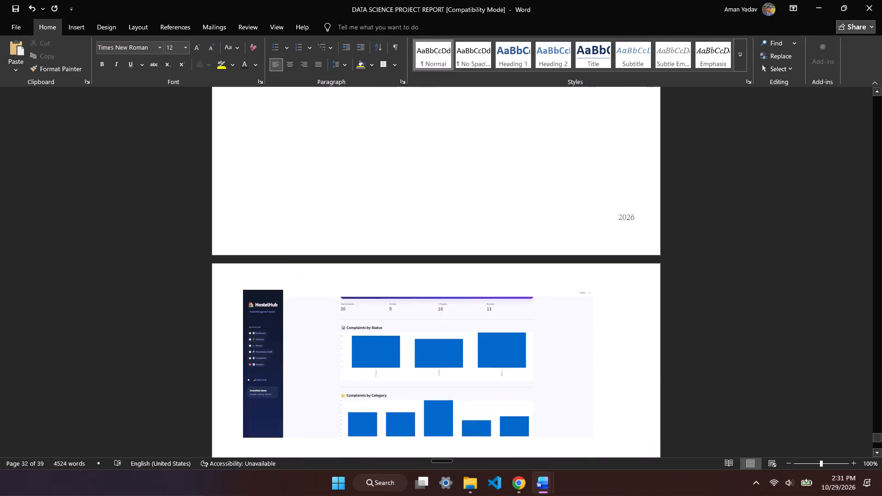
left_click(594, 215)
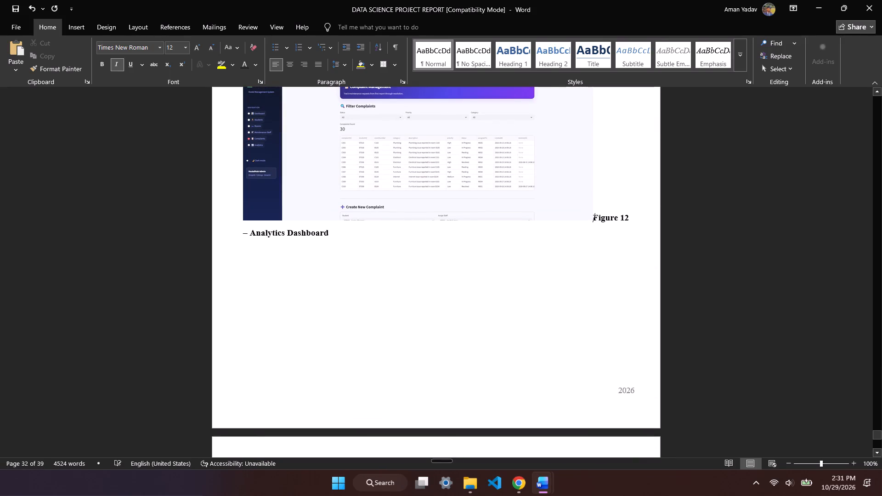
key("Return")
Insert blank lines before the Figure 12 – Analytics Dashboard caption so it moves onto the last page, directly above its image.
scroll(602, 218, "up", 3)
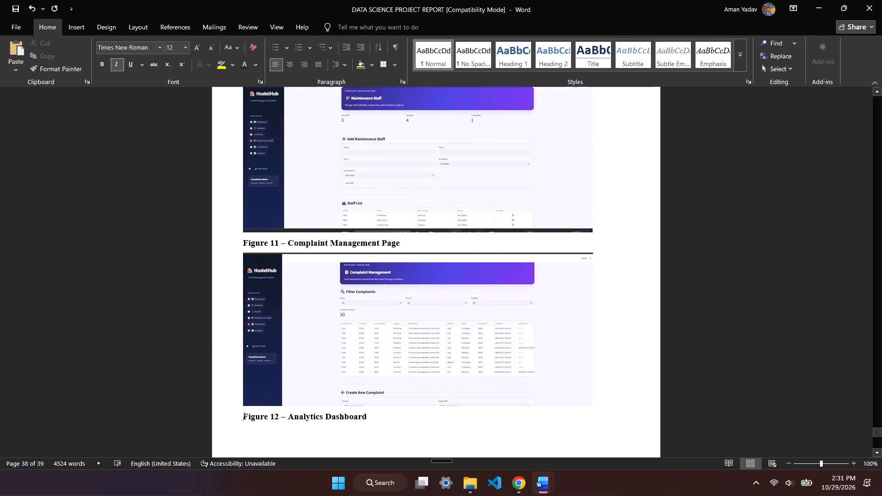
scroll(602, 218, "down", 1)
scroll(602, 218, "up", 3)
scroll(602, 218, "down", 1)
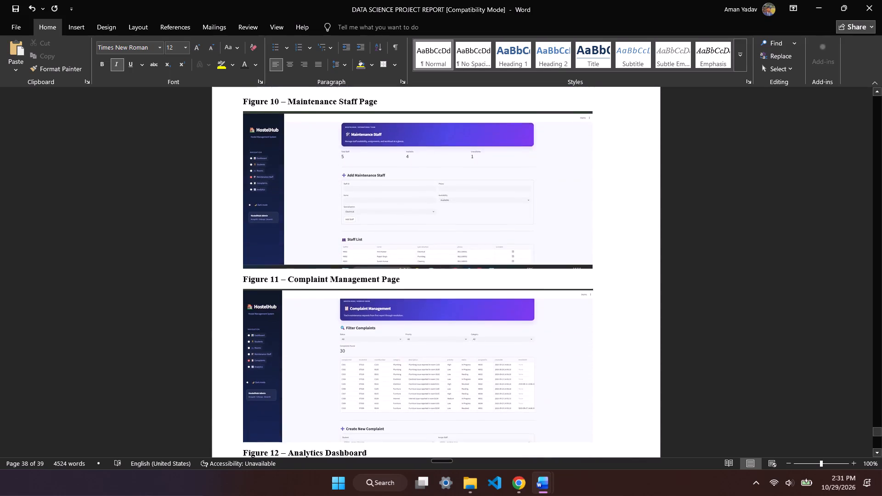
scroll(602, 218, "down", 5)
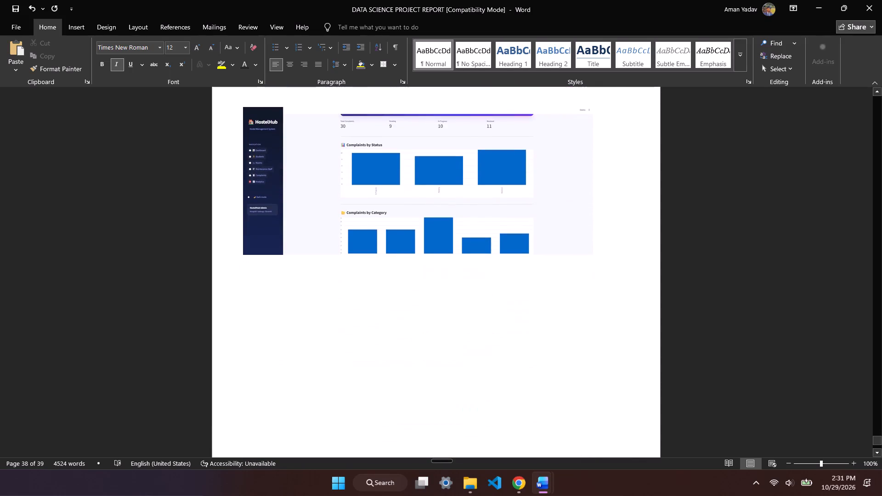
scroll(602, 218, "up", 2)
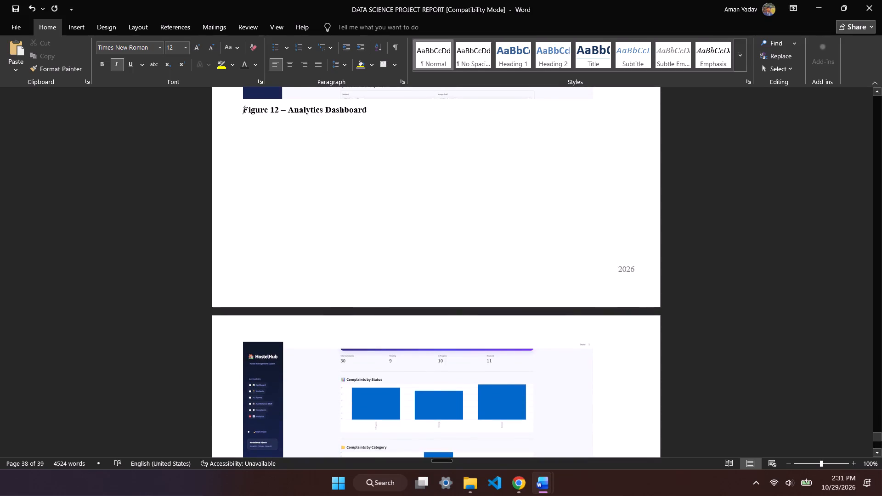
key("Return")
key("Return")
key("Return")
key("Return")
key("Return")
key("Return")
key("Return")
key("Return")
key("Return")
key("Return")
key("Return")
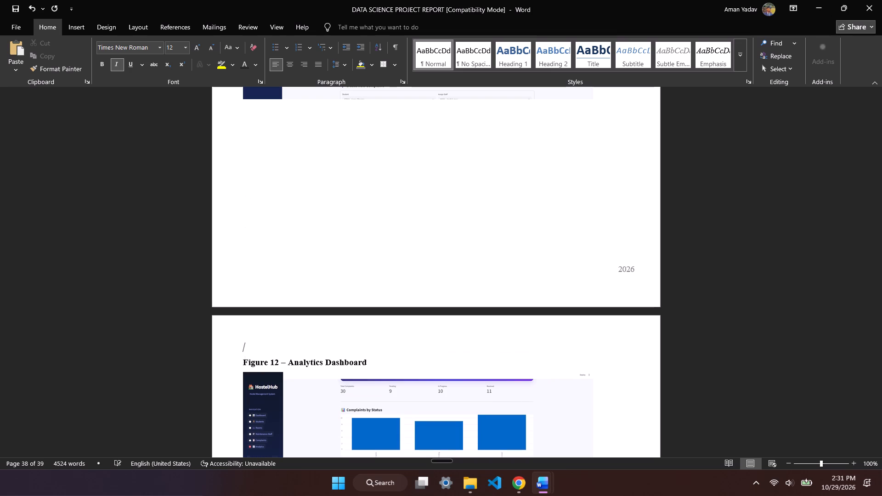
key("backslash")
key("BackSpace")
key("BackSpace")
Insert two blank lines between the maintenance staff screenshot and the Figure 11 – Complaint Management Page caption.
scroll(409, 180, "up", 1)
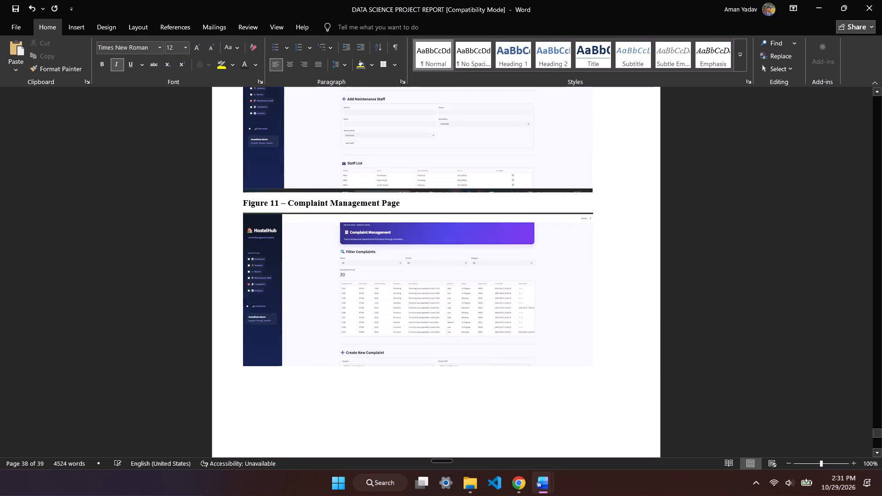
scroll(409, 180, "up", 1)
left_click(245, 254)
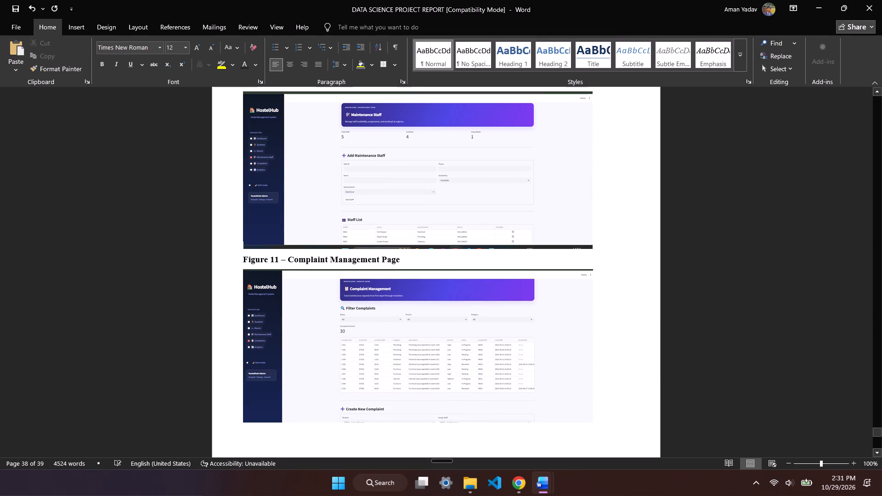
key("Down")
key("Return")
key("Return")
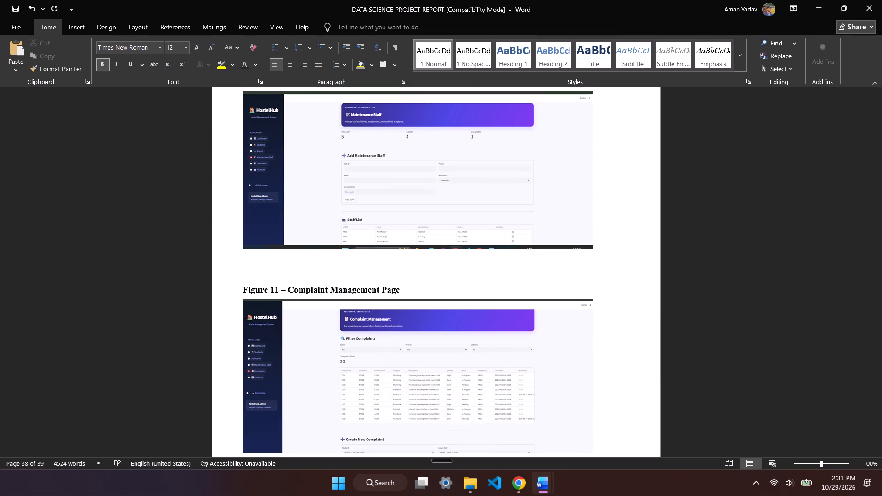
Insert three blank lines above the Figure 10 – Maintenance Staff Page caption.
scroll(240, 262, "up", 1)
left_click(243, 276)
key("Return")
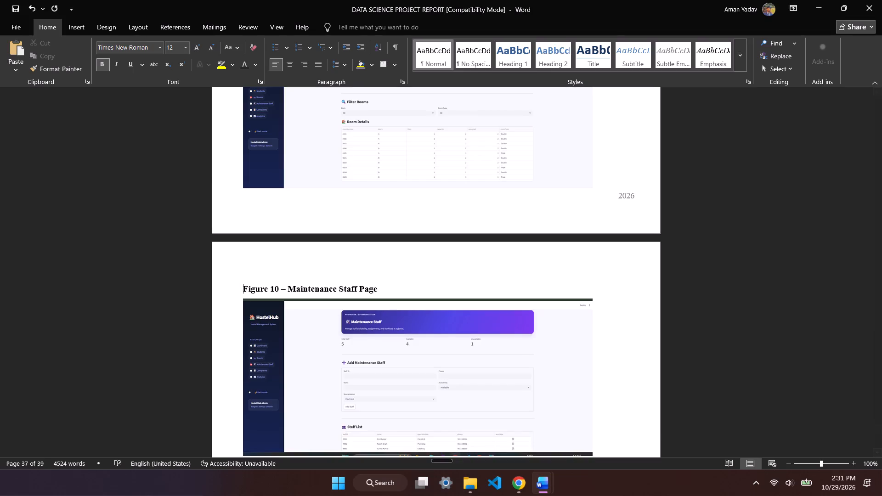
scroll(243, 276, "down", 2)
key("Return")
key("Return")
Delete the surplus blank lines above the Figure 12 – Analytics Dashboard caption, keeping it on the last page with its image.
scroll(243, 276, "down", 1)
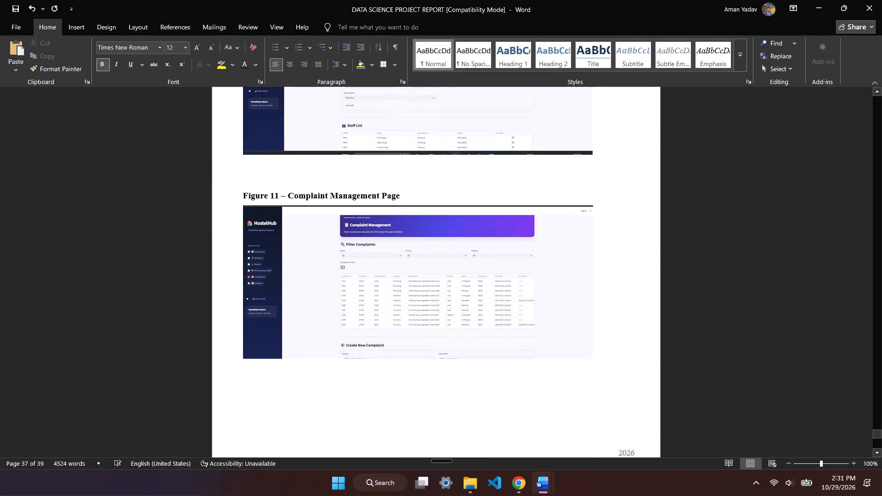
scroll(243, 276, "down", 2)
left_click(240, 167)
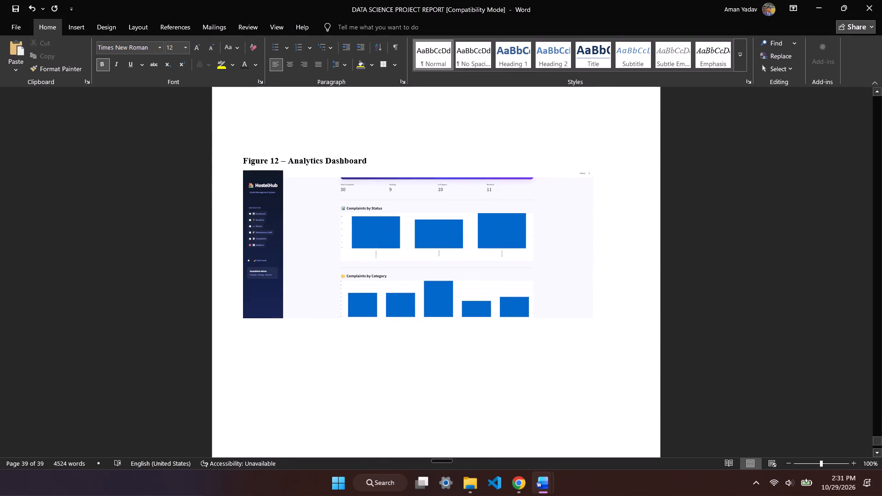
key("BackSpace")
key("BackSpace")
scroll(240, 167, "up", 1)
key("BackSpace")
key("BackSpace")
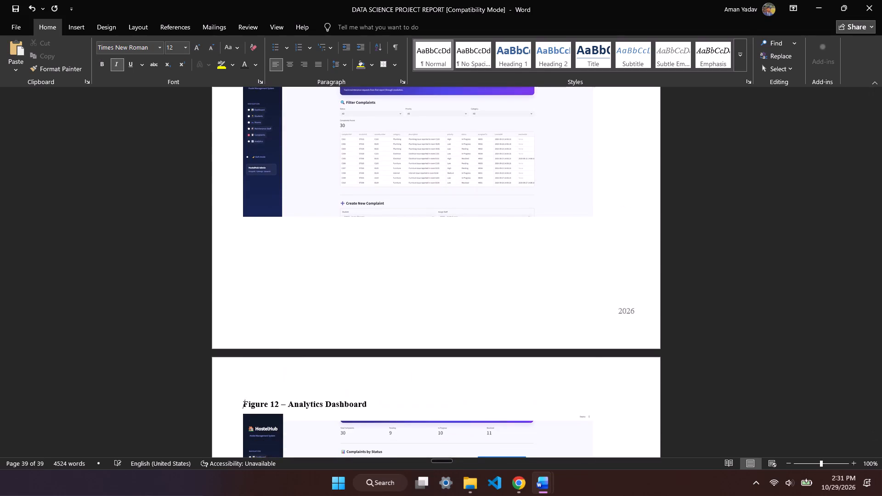
key("BackSpace")
Insert one blank line between the system architecture diagram and the Figure 2 – MongoDB Compass caption.
scroll(240, 167, "up", 4)
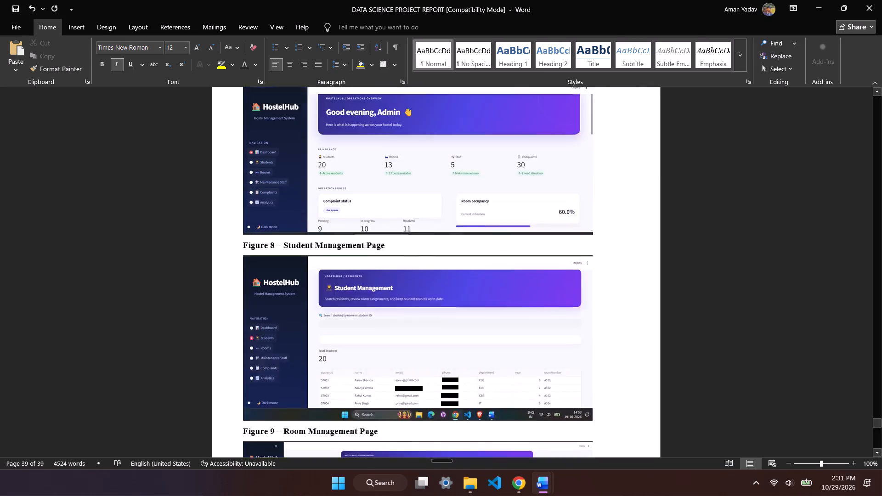
scroll(240, 167, "up", 6)
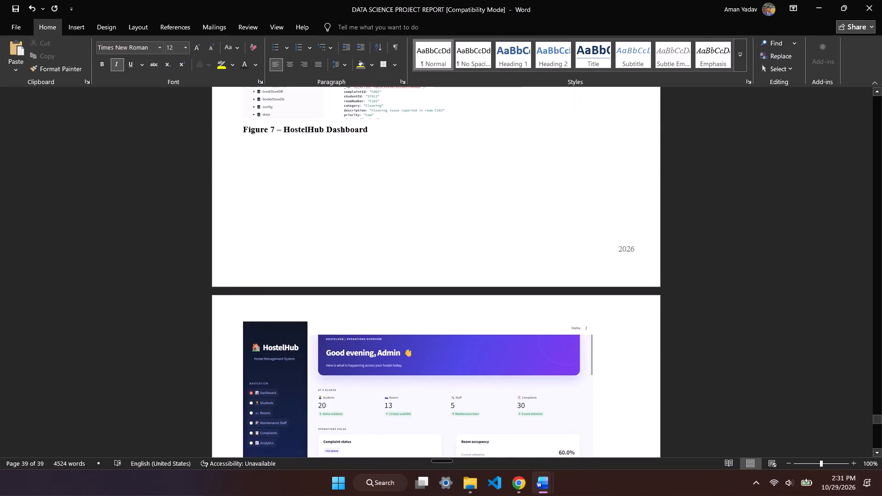
scroll(251, 179, "up", 5)
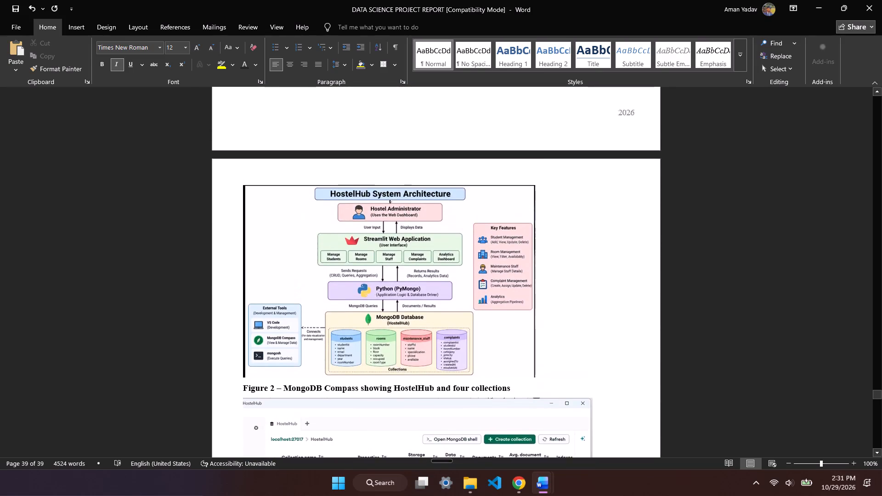
scroll(281, 223, "up", 3)
scroll(282, 224, "down", 1)
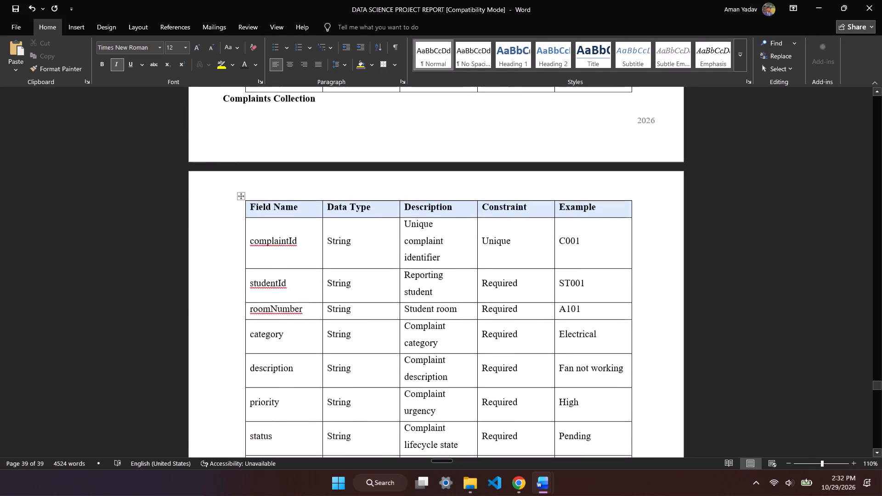
scroll(282, 224, "down", 2)
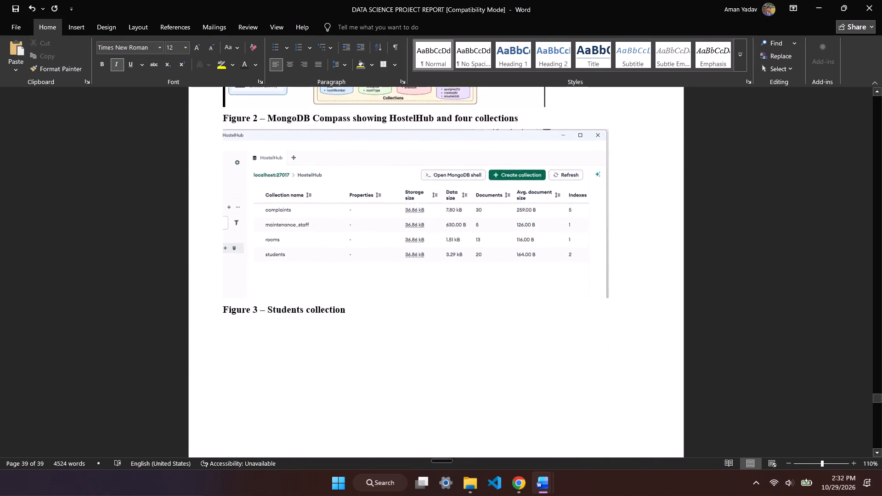
scroll(264, 249, "down", 1)
scroll(223, 169, "up", 1)
left_click(220, 259)
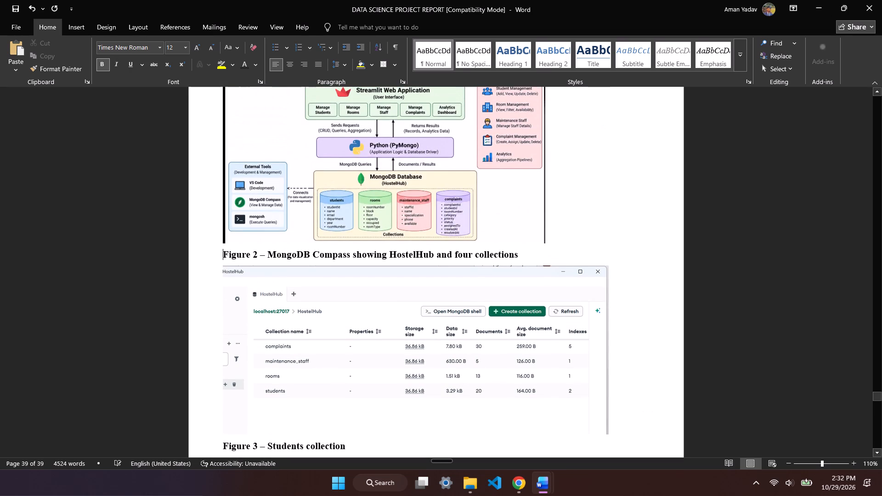
key("Return")
Shrink the Complaints Collection field table by resizing it from its lower-right corner.
scroll(220, 259, "up", 4)
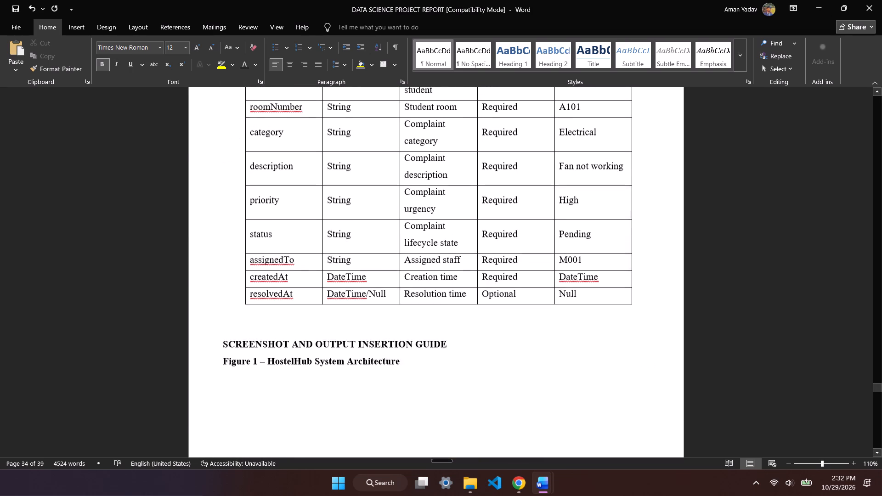
scroll(220, 259, "up", 1)
scroll(225, 359, "down", 3)
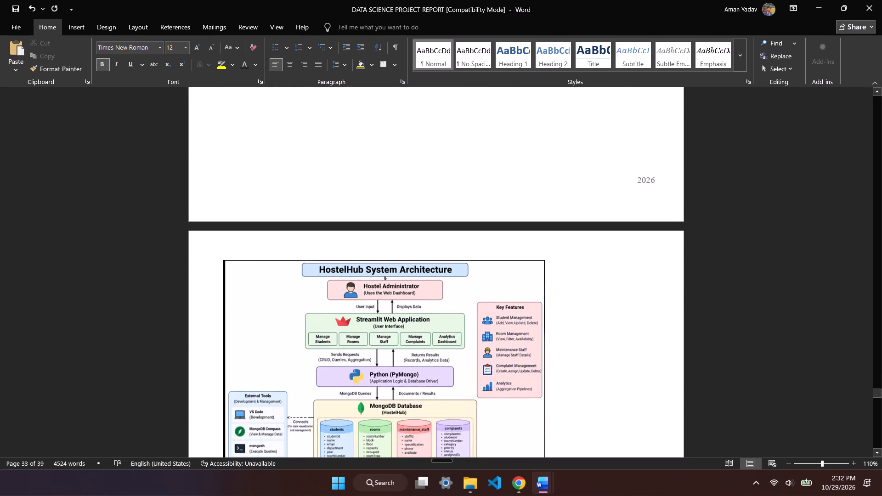
scroll(225, 359, "up", 2)
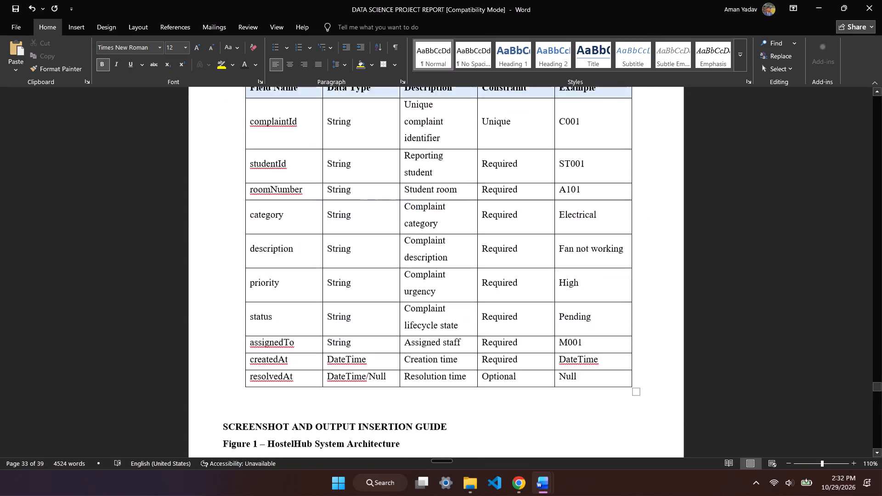
scroll(295, 293, "up", 1)
scroll(249, 334, "down", 1)
scroll(249, 334, "up", 1)
scroll(254, 326, "down", 1)
scroll(254, 326, "up", 2)
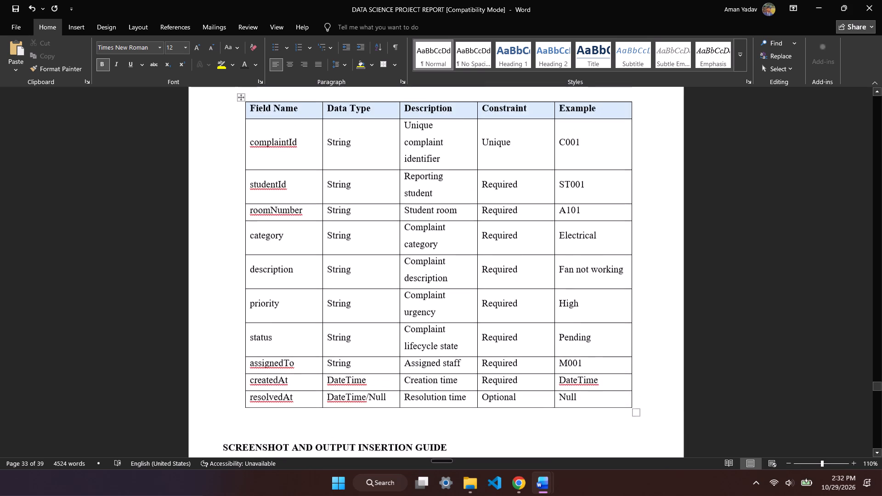
scroll(582, 306, "up", 1)
left_click(584, 318)
left_click(624, 423)
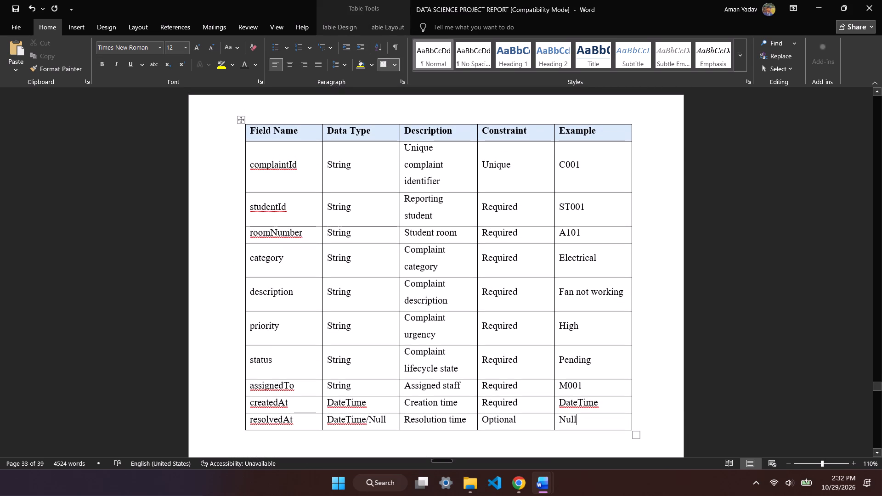
left_click(485, 369)
left_click(243, 120)
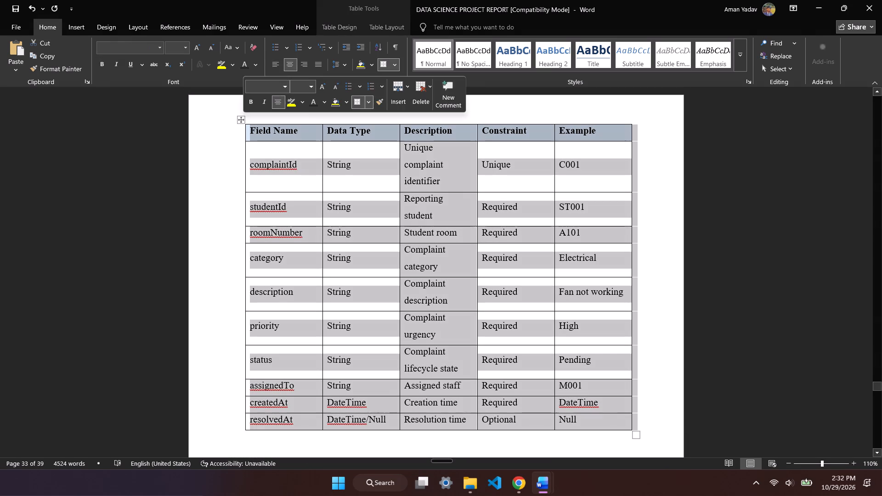
left_click_drag(630, 430, 629, 395)
left_click(644, 429)
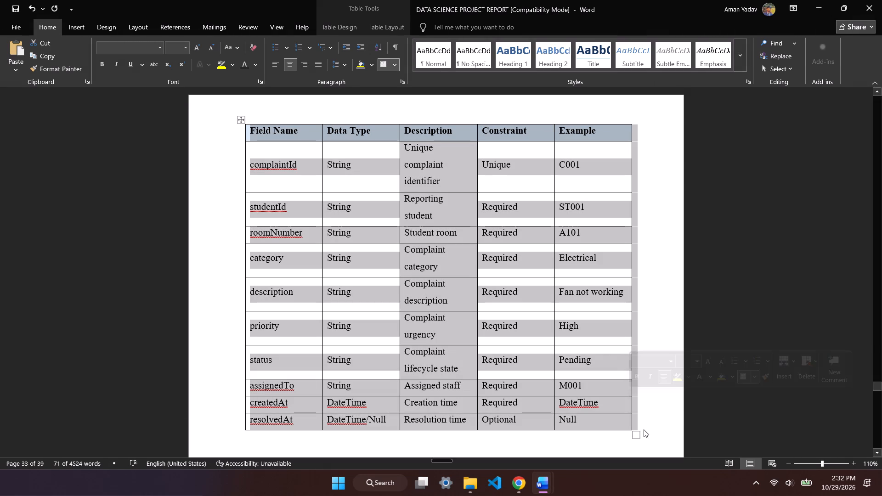
left_click_drag(633, 432, 611, 401)
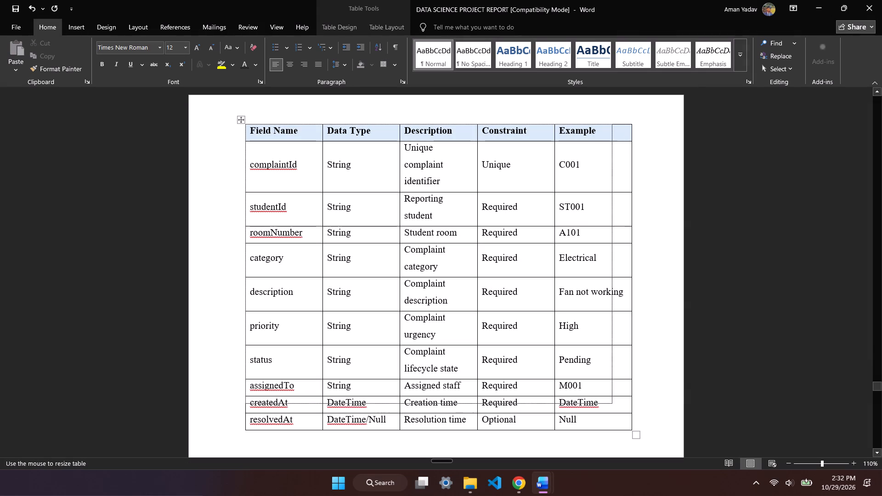
left_click_drag(611, 401, 625, 349)
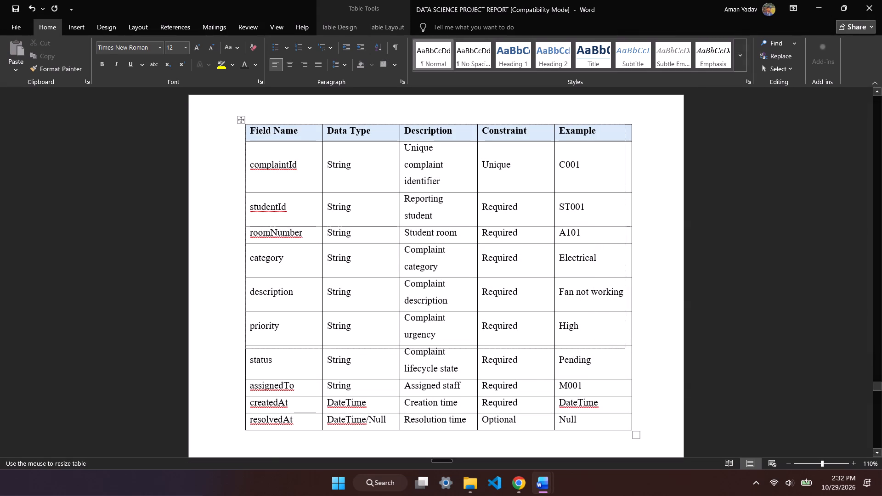
left_click_drag(625, 349, 629, 347)
Insert blank lines before SCREENSHOT AND OUTPUT INSERTION GUIDE so it and the Figure 1 caption move onto the architecture diagram's page.
scroll(628, 399, "down", 1)
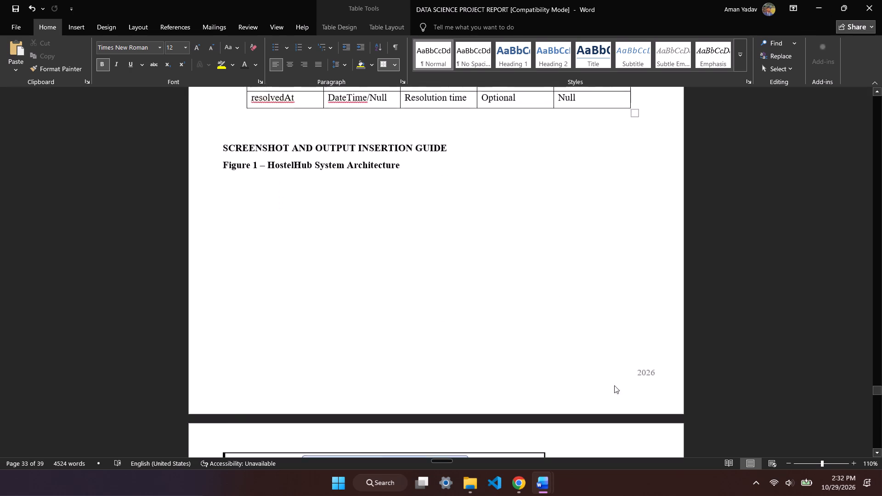
scroll(614, 385, "down", 1)
left_click(285, 300)
left_click(221, 116)
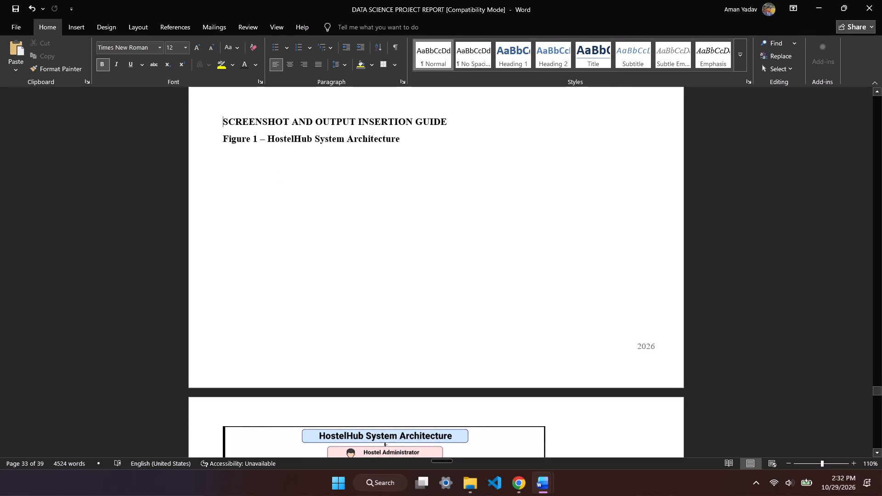
key("Return")
key("Return")
key("Return")
key("Return")
key("Return")
key("Return")
key("Return")
key("Return")
key("Return")
key("Return")
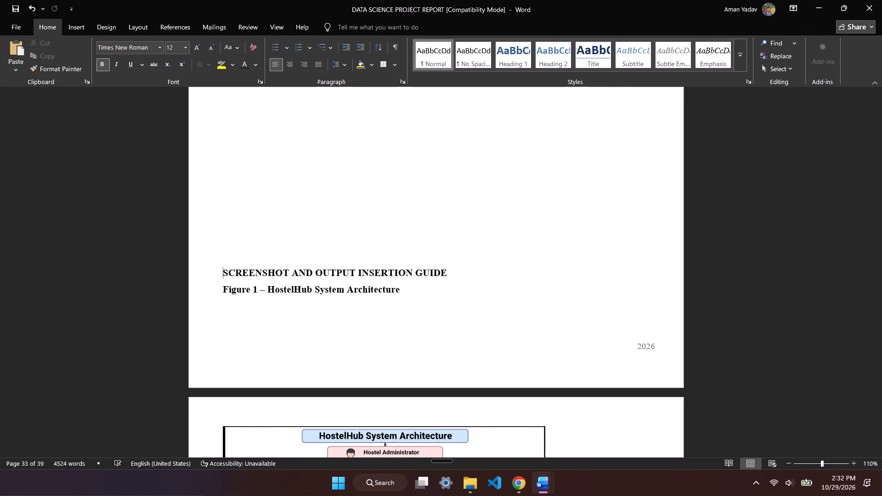
key("Return")
key("Return")
key("Return")
scroll(221, 116, "down", 2)
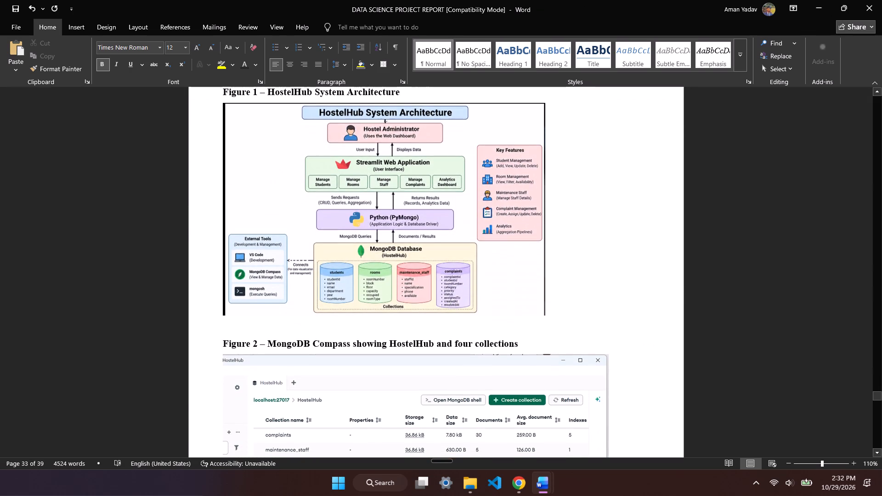
Insert one blank line above the Figure 1 – HostelHub System Architecture caption and one above the Figure 2 – MongoDB Compass caption.
key("Return")
key("BackSpace")
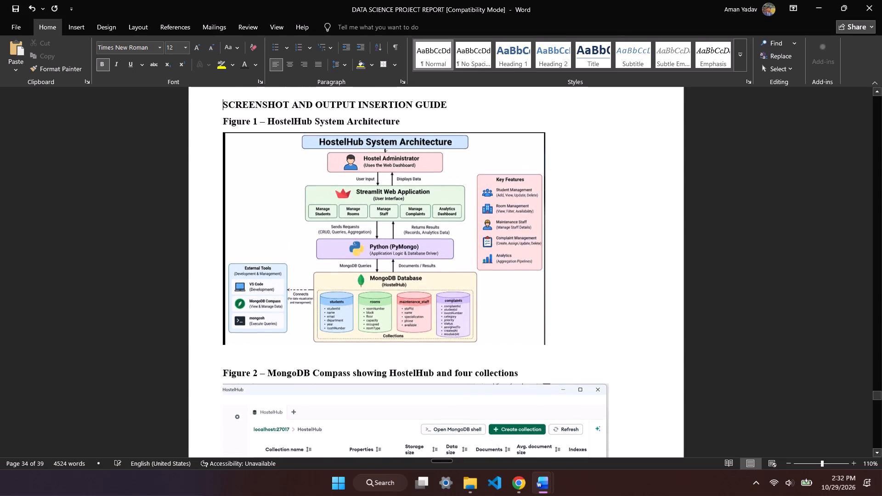
key("Down")
key("Return")
scroll(221, 116, "down", 1)
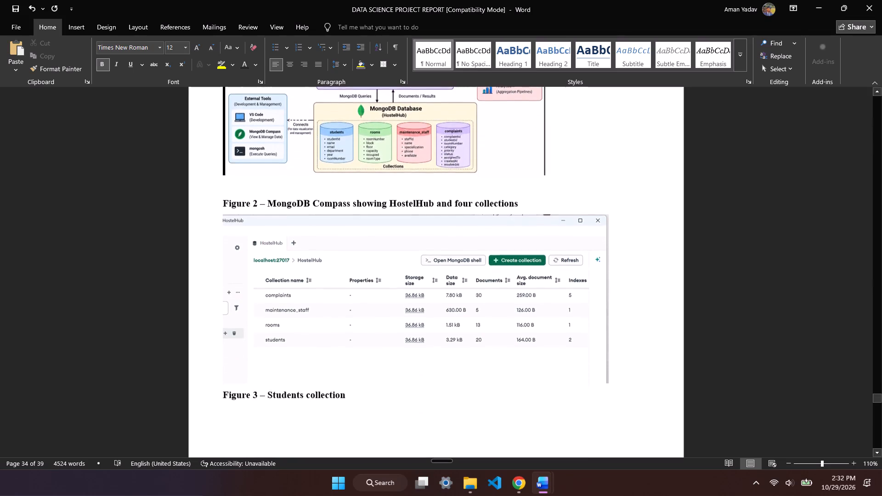
left_click(221, 203)
key("Return")
Insert four blank lines above the Figure 3 – Students collection caption so it moves onto its image's page.
scroll(221, 203, "down", 1)
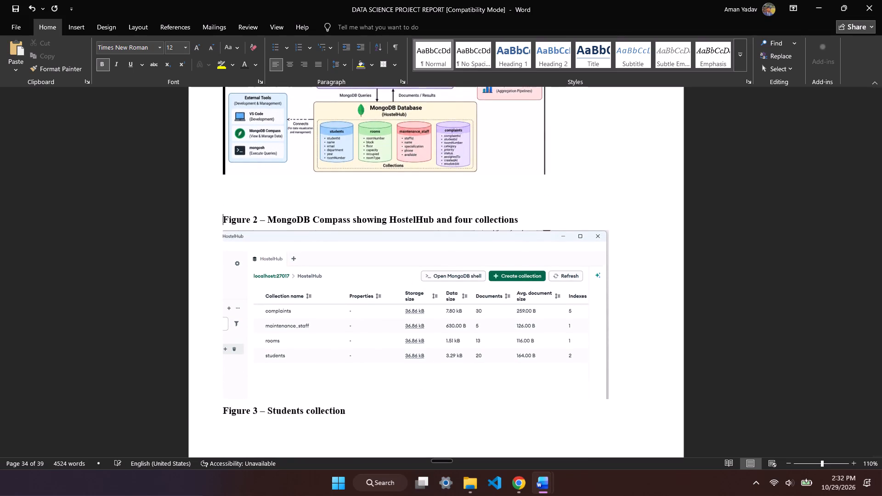
scroll(221, 203, "down", 1)
left_click(221, 275)
key("Return")
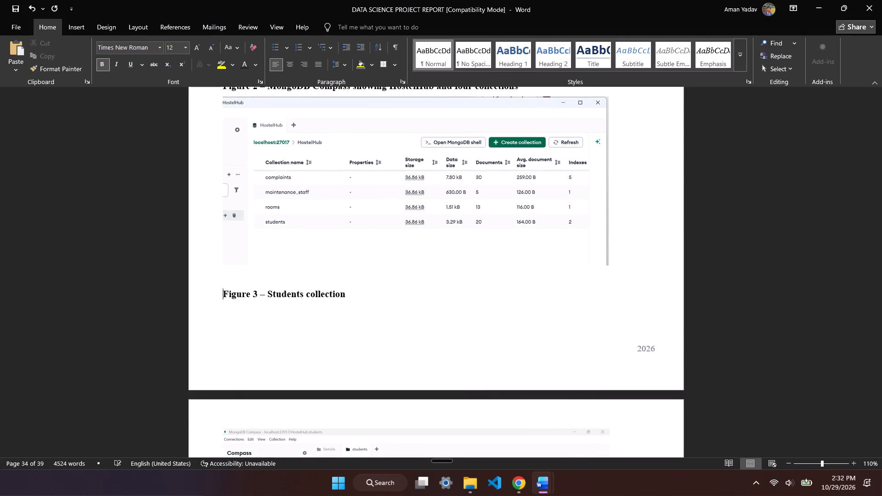
key("Return")
key("Return")
key("Return")
Insert four blank lines above the Figure 5 – Maintenance Staff collection caption so it moves onto its image's page.
scroll(221, 275, "down", 2)
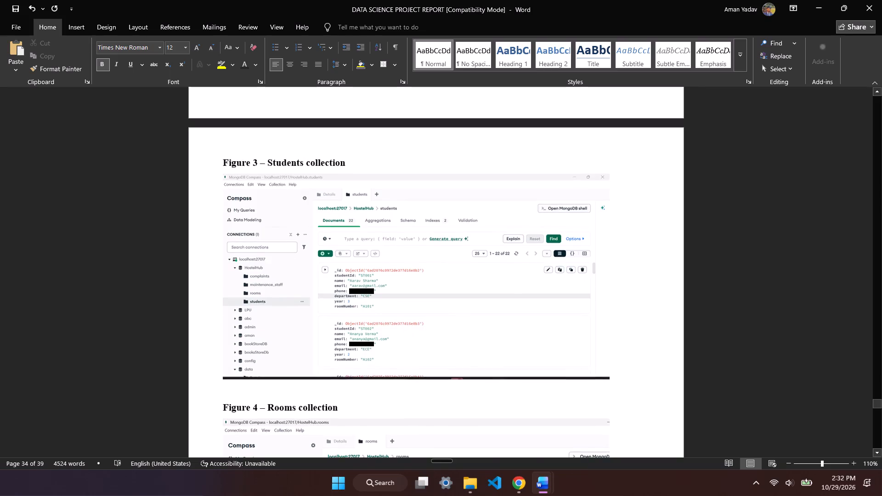
scroll(221, 275, "down", 1)
scroll(233, 219, "down", 1)
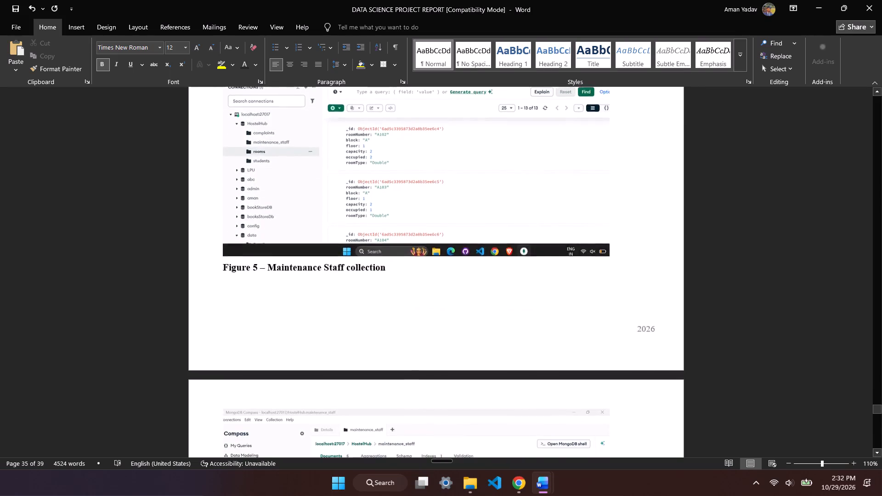
scroll(233, 219, "down", 1)
left_click(219, 158)
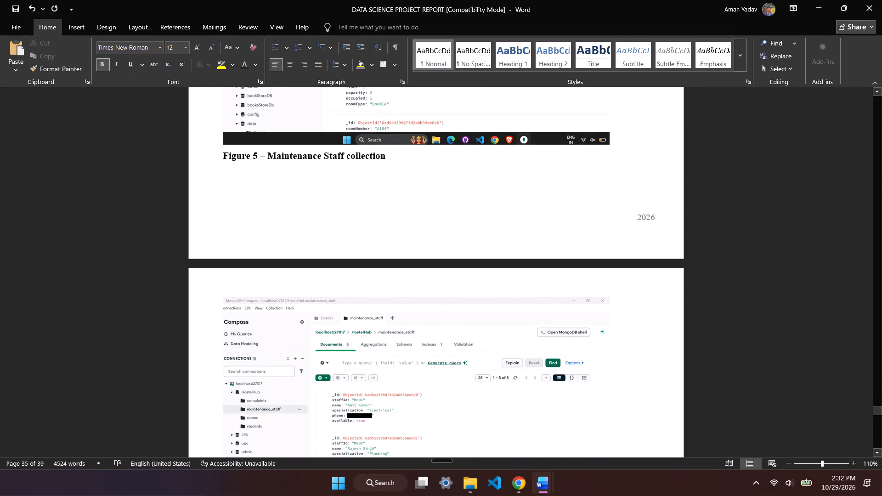
left_click(219, 158)
key("Return")
key("Return")
key("Return")
key("Return")
Insert four blank lines between the maintenance staff screenshot and the Figure 6 – Complaints collection caption.
scroll(219, 158, "down", 1)
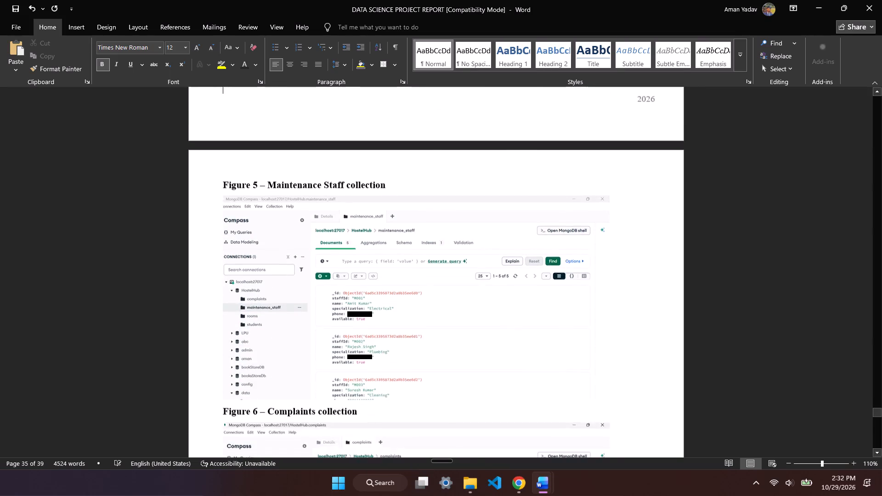
scroll(219, 158, "down", 1)
key("Down")
scroll(219, 158, "up", 1)
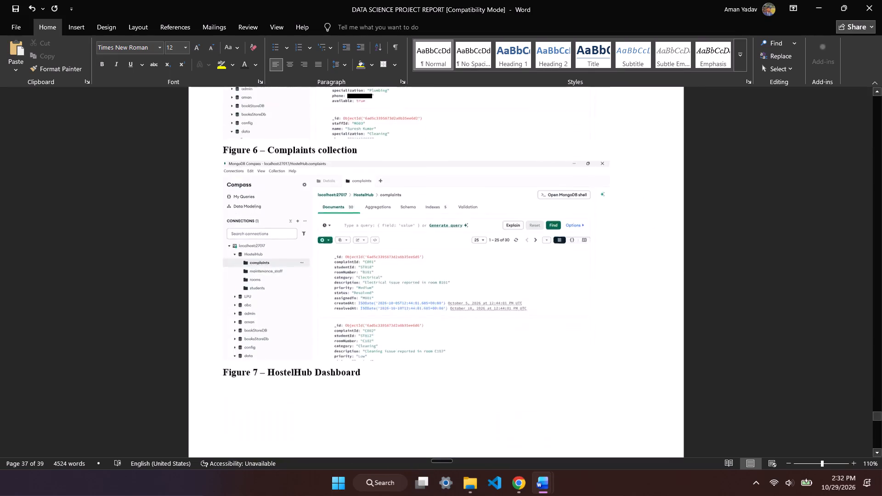
scroll(219, 158, "up", 1)
key("Down")
scroll(219, 158, "up", 4)
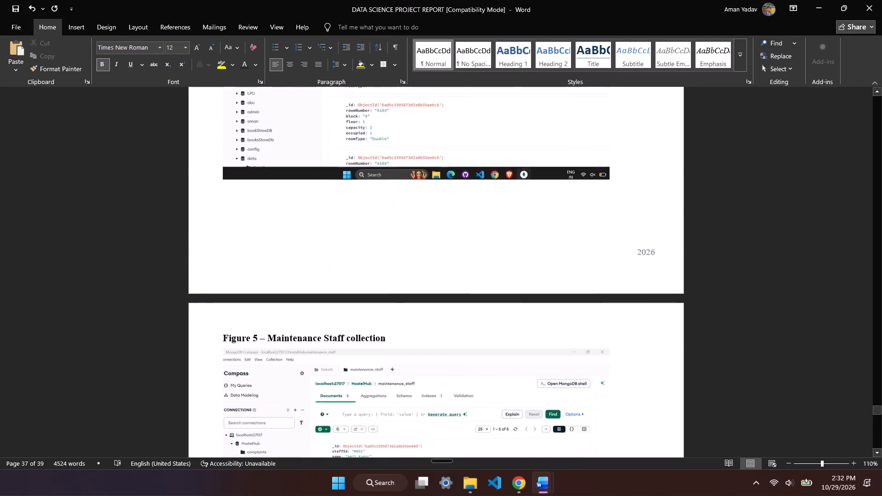
scroll(206, 180, "down", 2)
left_click(223, 318)
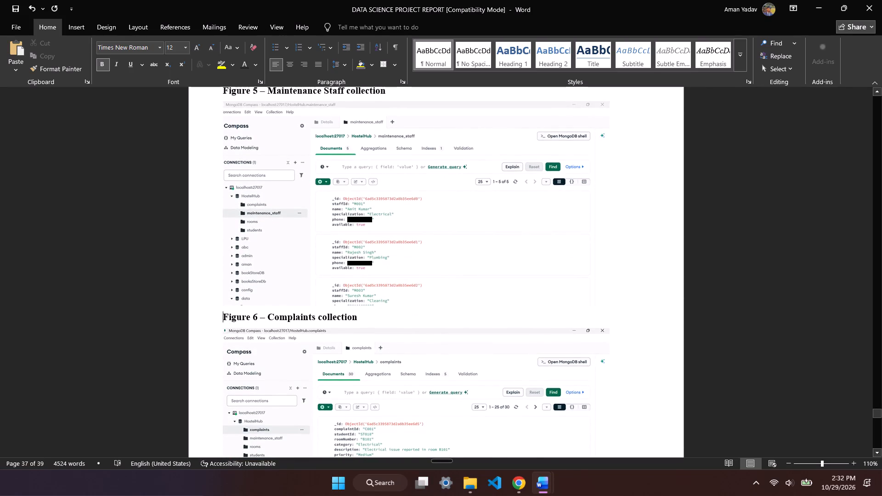
key("Return")
key("Return")
key("Return")
scroll(223, 318, "down", 2)
key("Return")
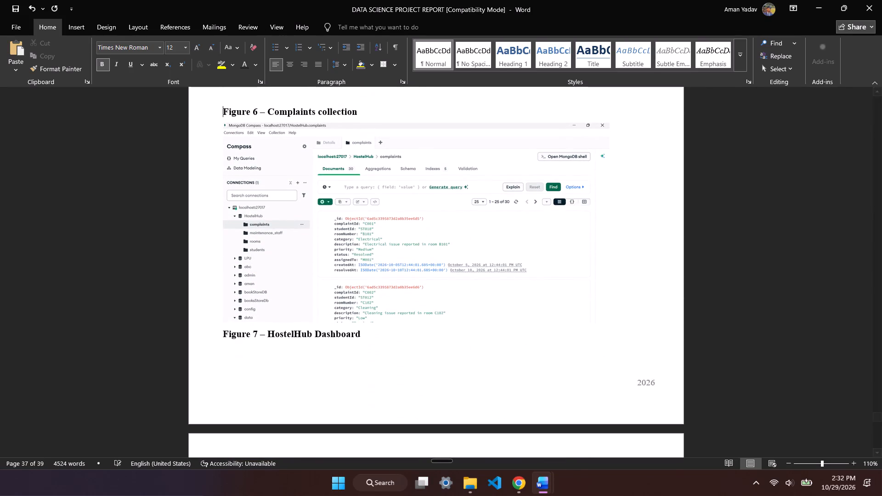
Insert three blank lines above the Figure 7 – HostelHub Dashboard caption so it moves onto its image's page.
left_click(218, 337)
key("Return")
key("Return")
key("Return")
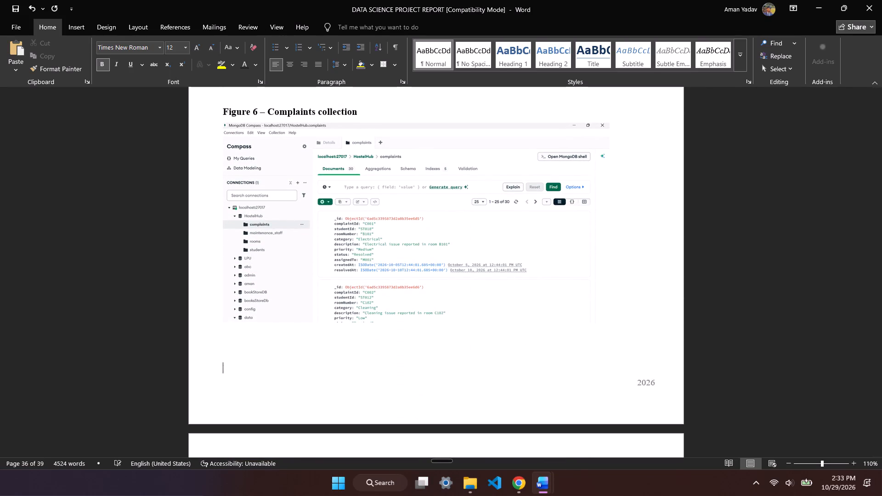
Insert two blank lines between the dashboard screenshot and the Figure 8 – Student Management Page caption.
scroll(218, 337, "down", 2)
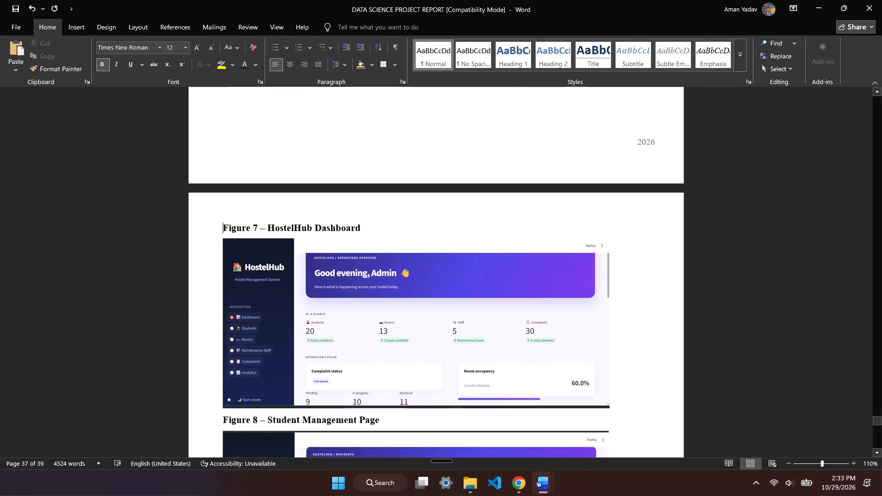
left_click(221, 419)
key("Return")
key("Return")
Insert blank lines above the Figure 9 – Room Management Page caption until it moves onto its image's page.
scroll(221, 419, "down", 2)
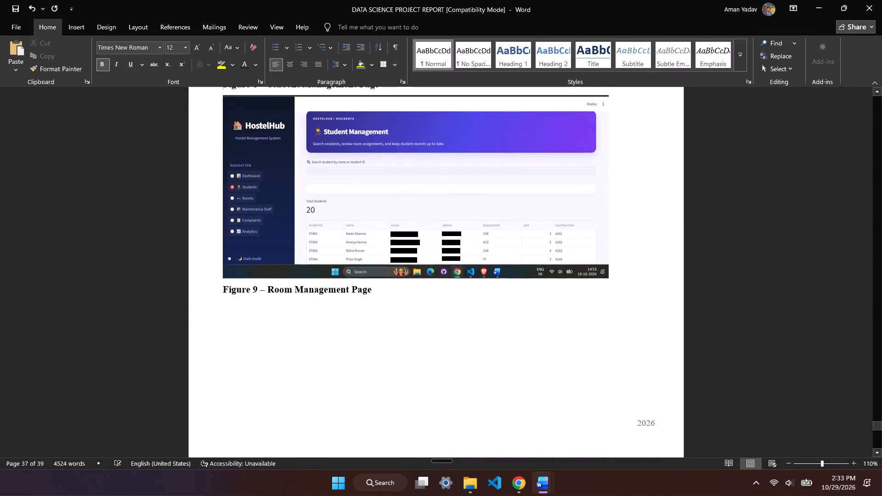
left_click(226, 293)
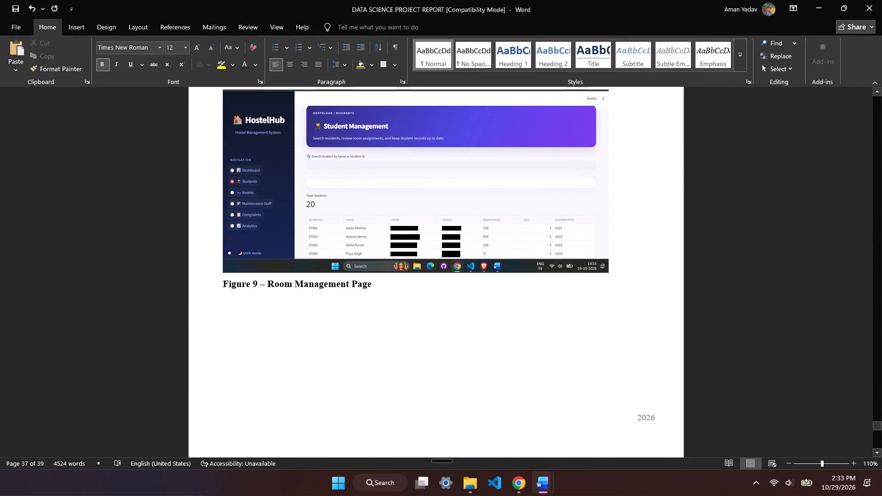
left_click(220, 287)
key("Return")
key("Return")
key("Return")
key("Return")
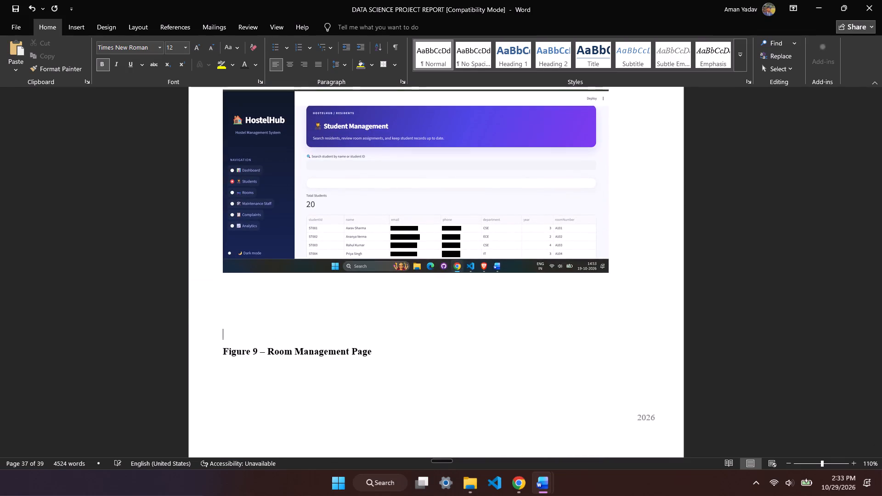
key("Return")
key("Return")
key("Return")
key("Return")
key("Return")
scroll(220, 287, "down", 1)
key("BackSpace")
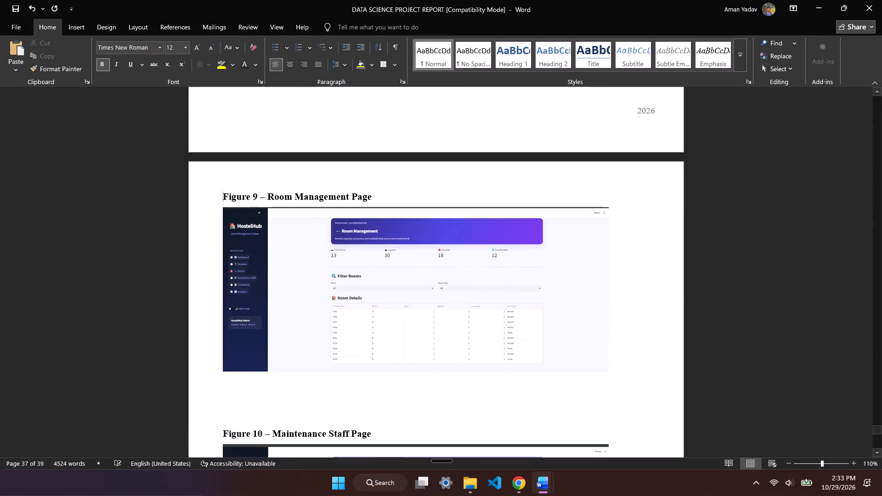
Insert six blank lines above the Figure 11 – Complaint Management Page caption so it moves onto its image's page.
scroll(220, 287, "down", 3)
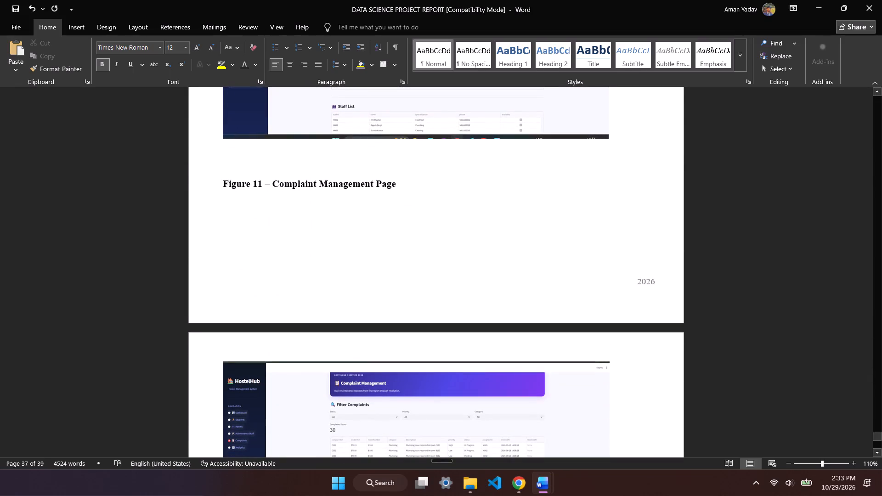
left_click(227, 193)
key("Up")
key("Down")
key("Return")
key("BackSpace")
key("Left")
key("Return")
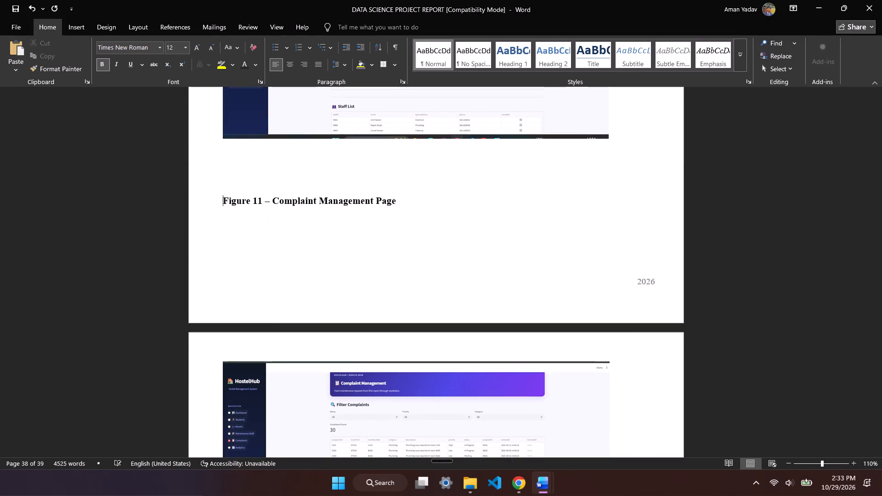
key("Return")
key("Return")
key("Return")
key("Return")
key("Return")
Delete three surplus blank lines between the complaint management screenshot and the Figure 12 – Analytics Dashboard caption.
scroll(225, 192, "down", 2)
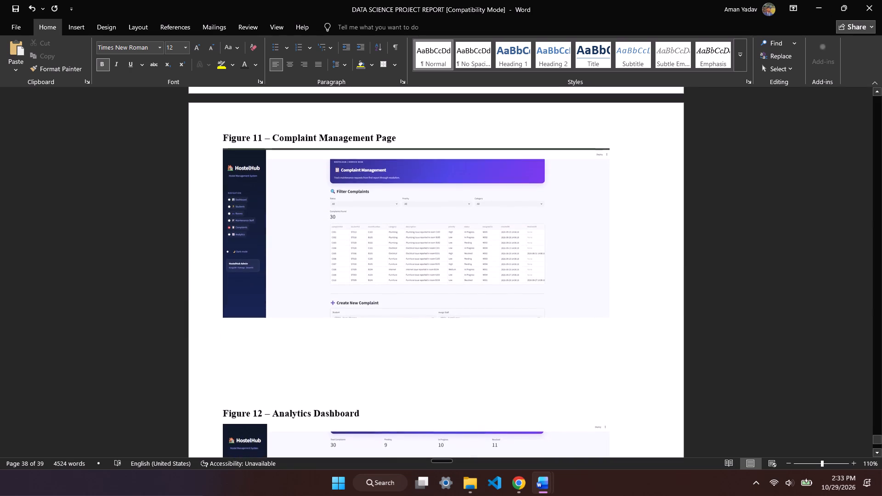
scroll(225, 192, "down", 1)
scroll(214, 152, "down", 3)
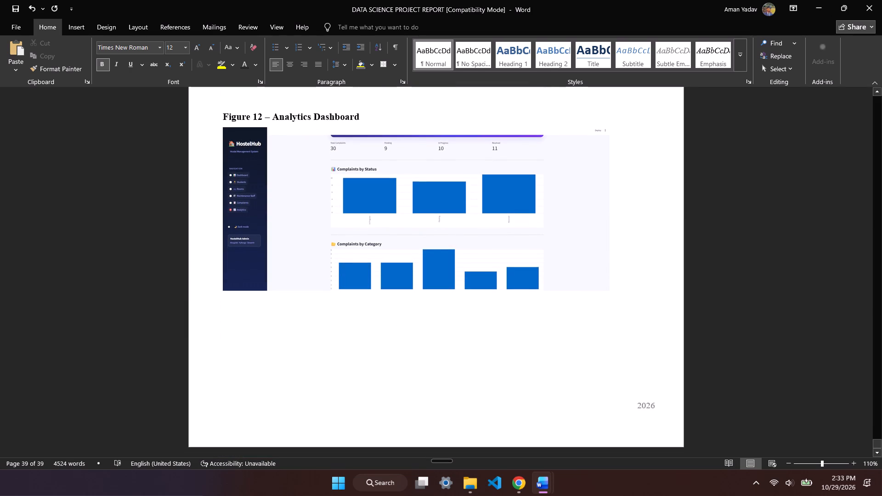
scroll(214, 152, "down", 1)
scroll(214, 152, "up", 1)
left_click(223, 287)
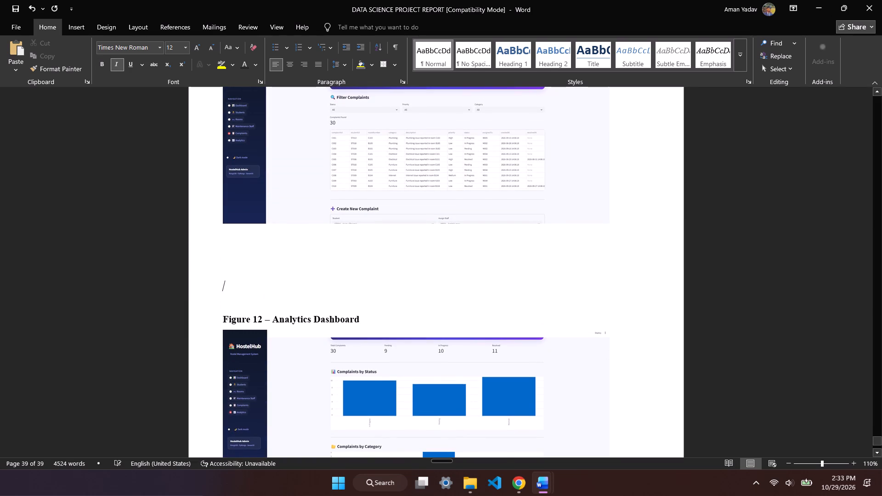
key("BackSpace")
key("BackSpace")
key("BackSpace")
Add two more blank lines between the dashboard screenshot and the Figure 8 – Student Management Page caption.
scroll(223, 287, "up", 2)
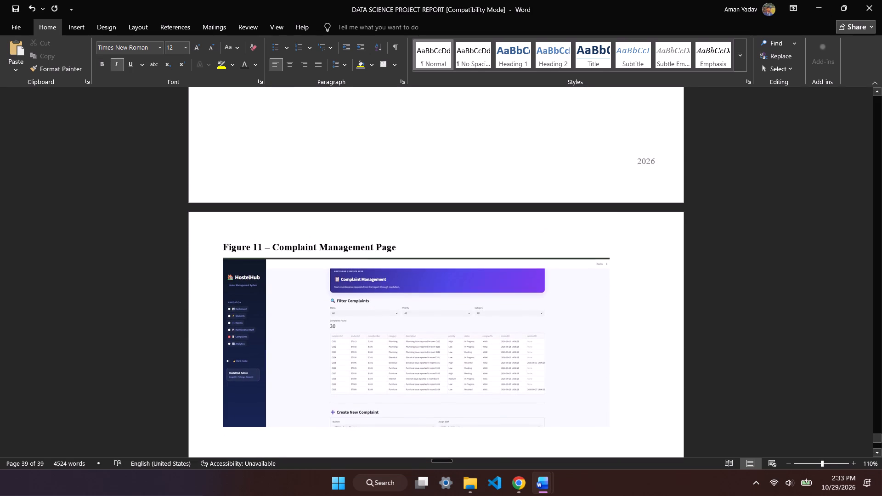
scroll(237, 290, "down", 4, "ctrl")
scroll(304, 307, "up", 1)
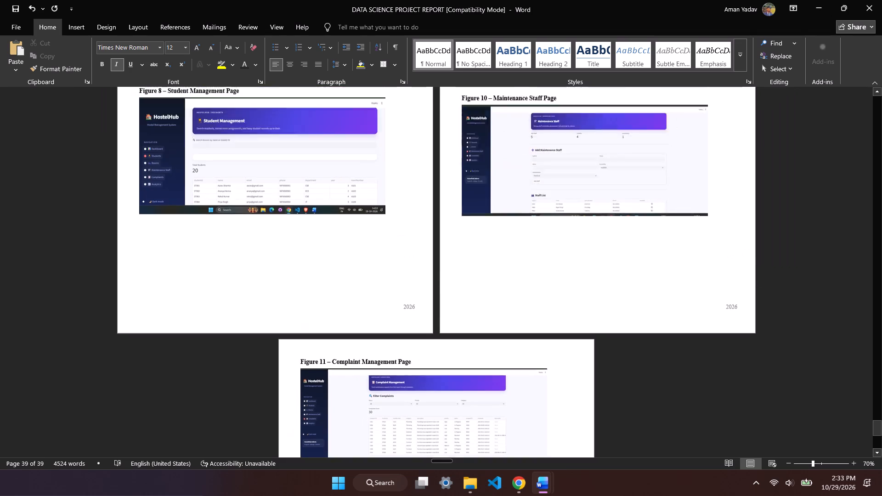
scroll(304, 307, "up", 1)
left_click(153, 252)
key("Return")
key("Return")
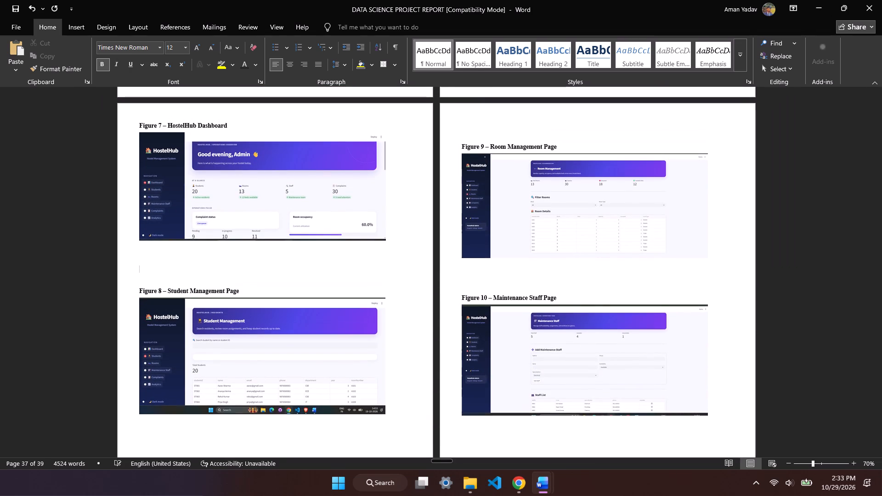
Delete the two blank lines above the Figure 9 caption and insert two above the Figure 10 – Maintenance Staff Page caption.
left_click(460, 146)
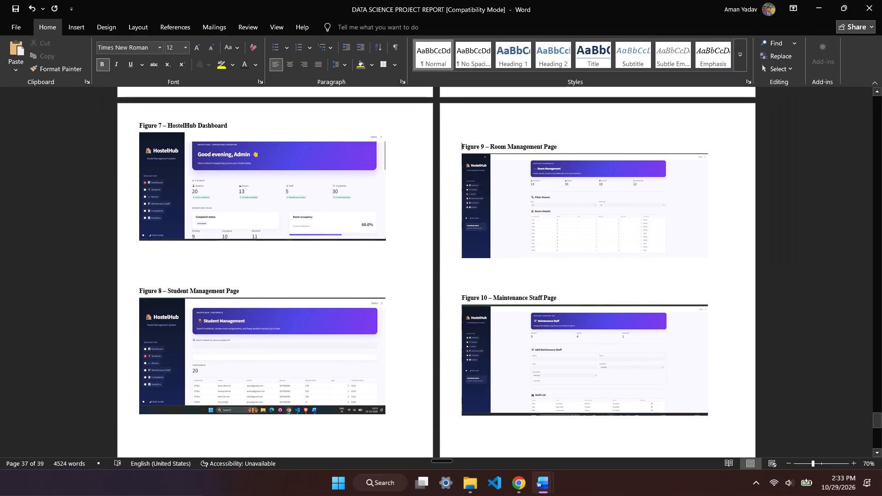
key("BackSpace")
key("BackSpace")
left_click(500, 256)
key("Return")
key("Return")
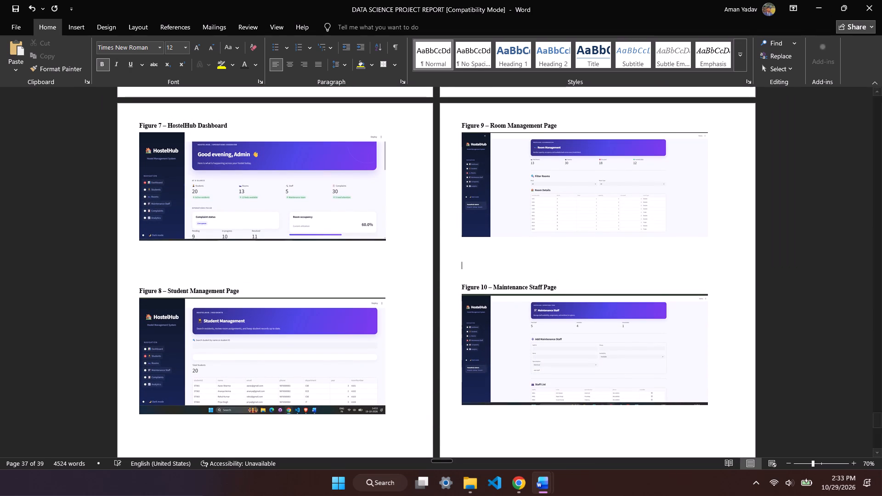
Return to the report's cover page and save the document.
scroll(500, 256, "down", 2)
scroll(345, 330, "up", 2)
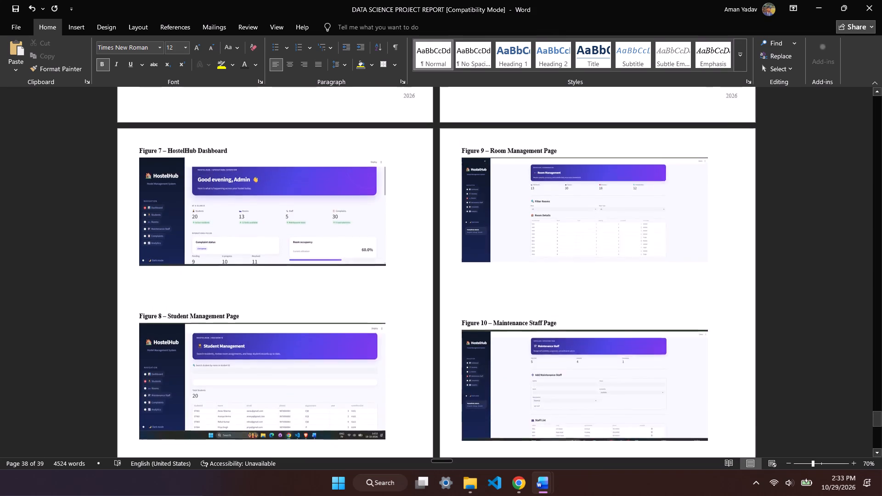
scroll(345, 330, "up", 5)
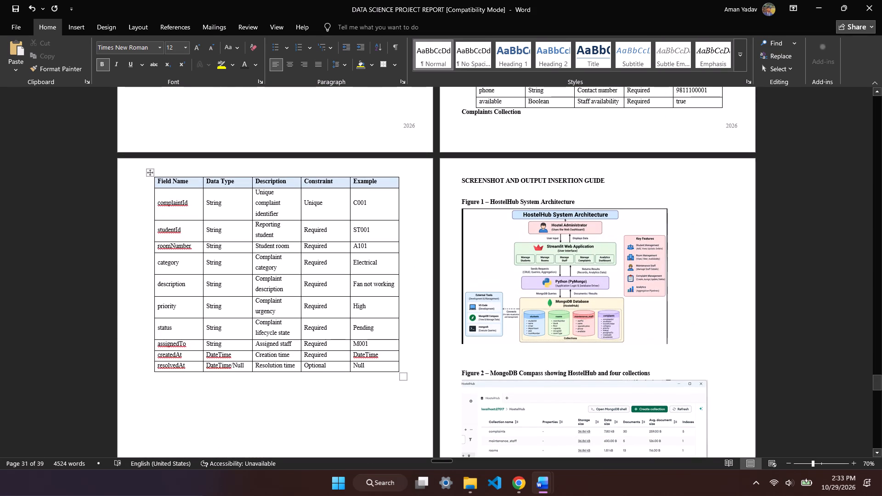
scroll(345, 330, "up", 20)
scroll(345, 330, "up", 20)
scroll(345, 330, "up", 17)
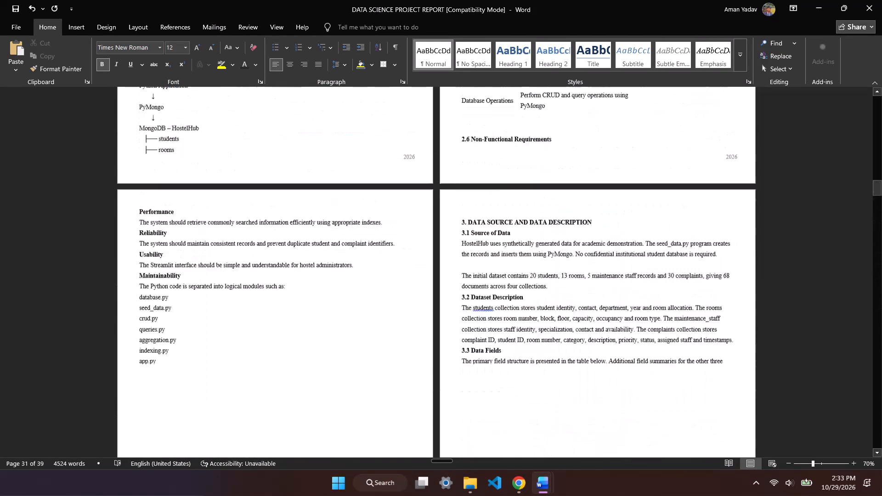
scroll(345, 330, "up", 20)
scroll(345, 330, "up", 9)
left_click(408, 315)
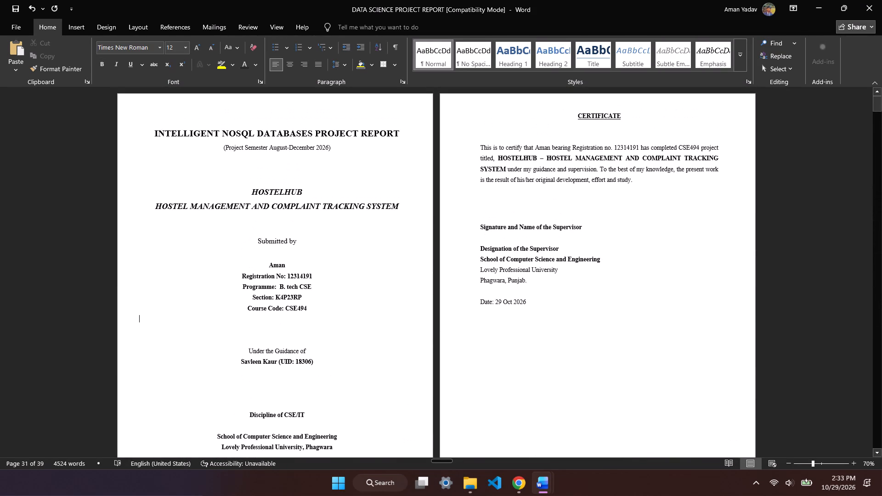
key("ctrl+s")
key("ctrl+s")
Print the whole report with Microsoft Print to PDF and open the output file's name for entry in the Downloads folder.
left_click(17, 32)
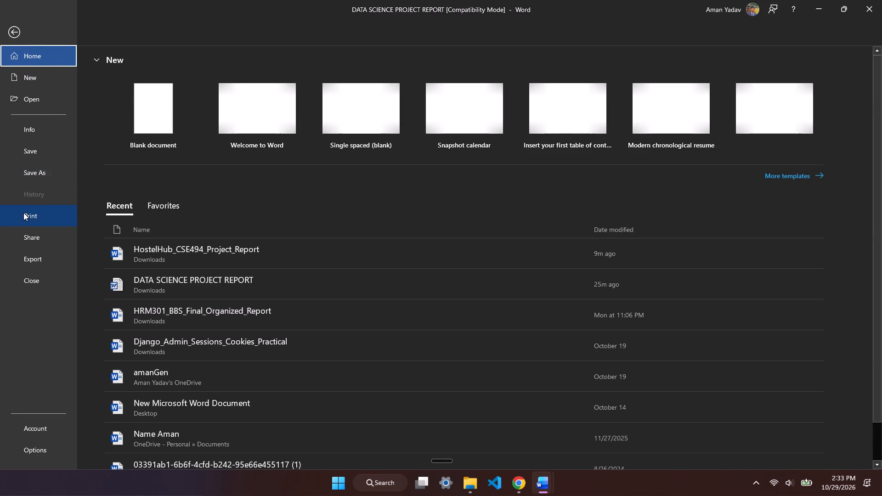
left_click(35, 221)
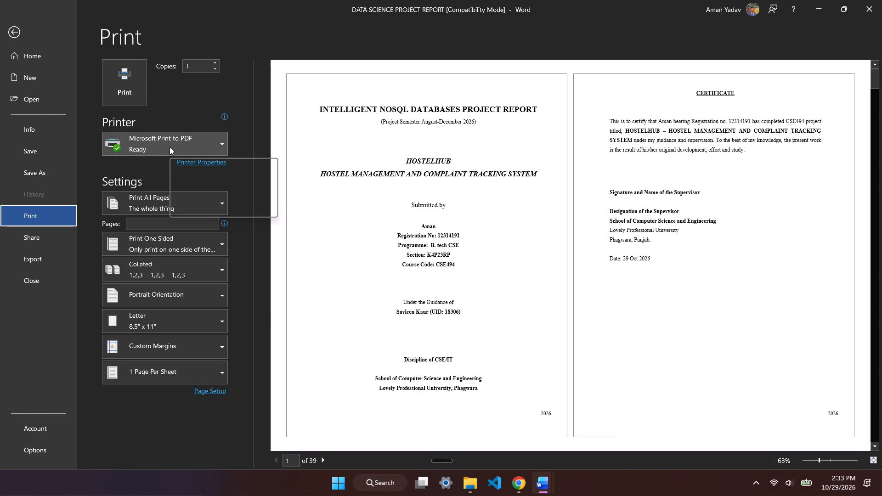
left_click(135, 86)
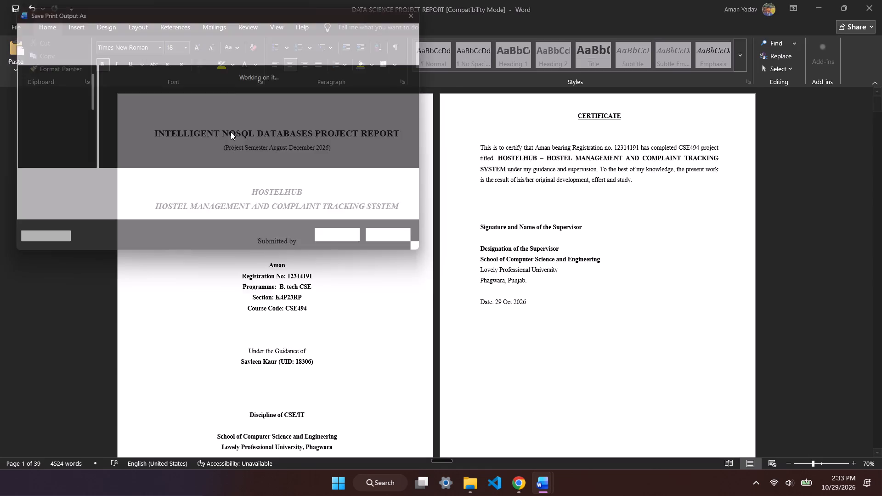
left_click(182, 182)
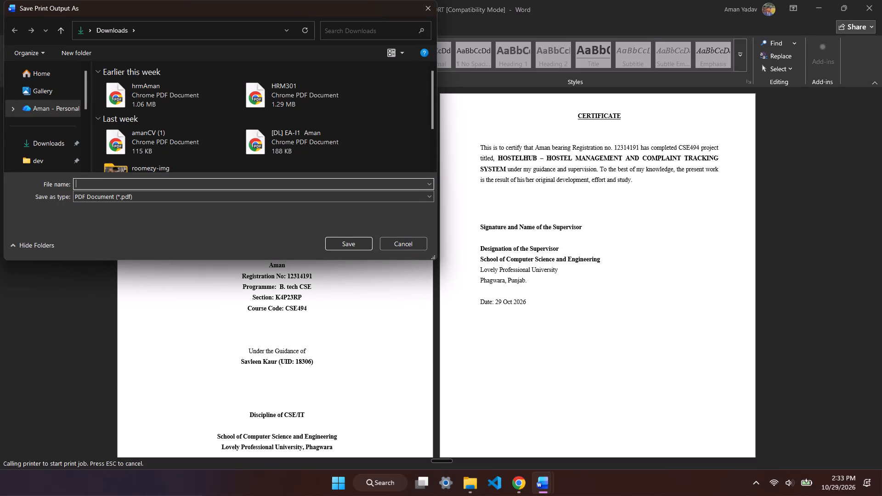
left_click(182, 182)
scroll(284, 366, "up", 1)
scroll(284, 366, "down", 1)
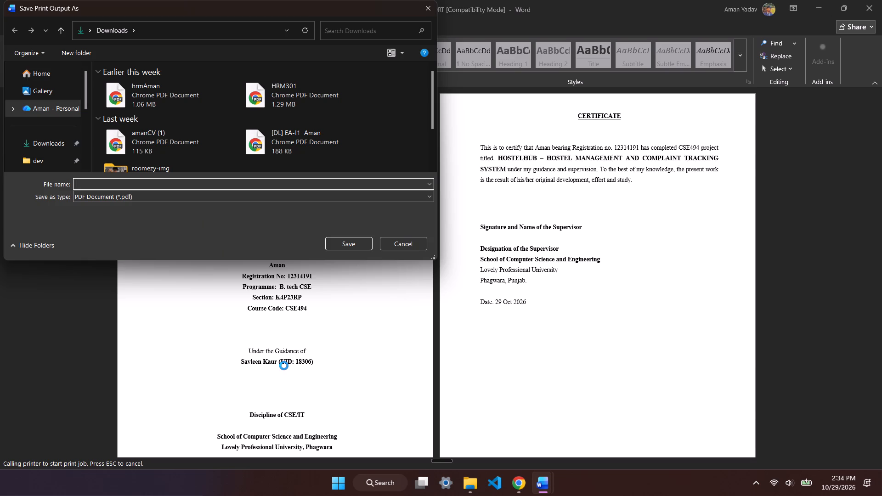
scroll(284, 366, "down", 1)
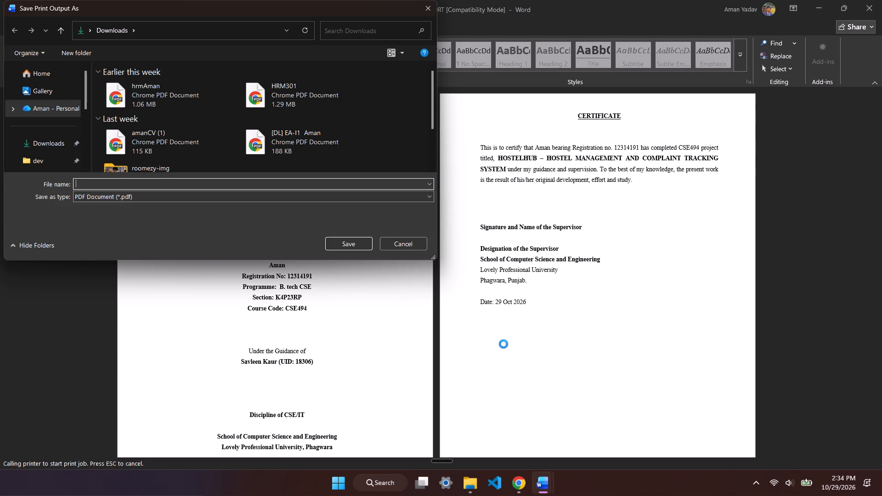
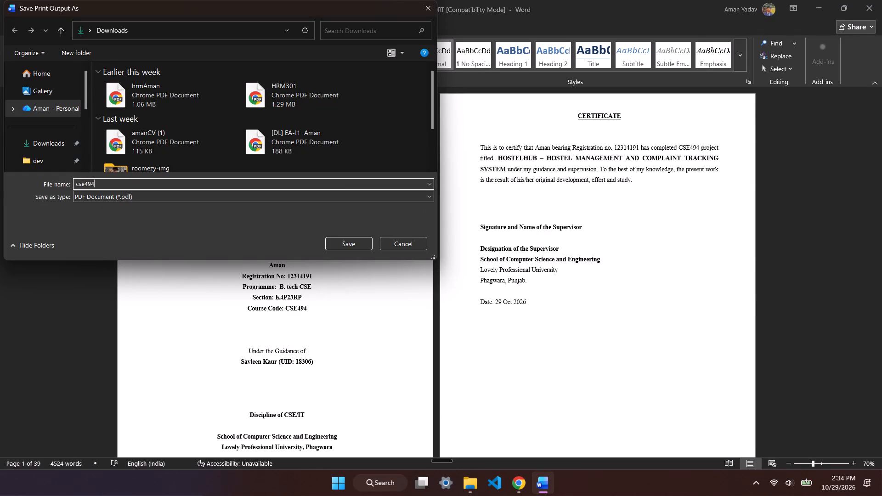
Extend the PDF output's file name from its course-code beginning to cse494re.
type("re")
key("BackSpace")
type("e")
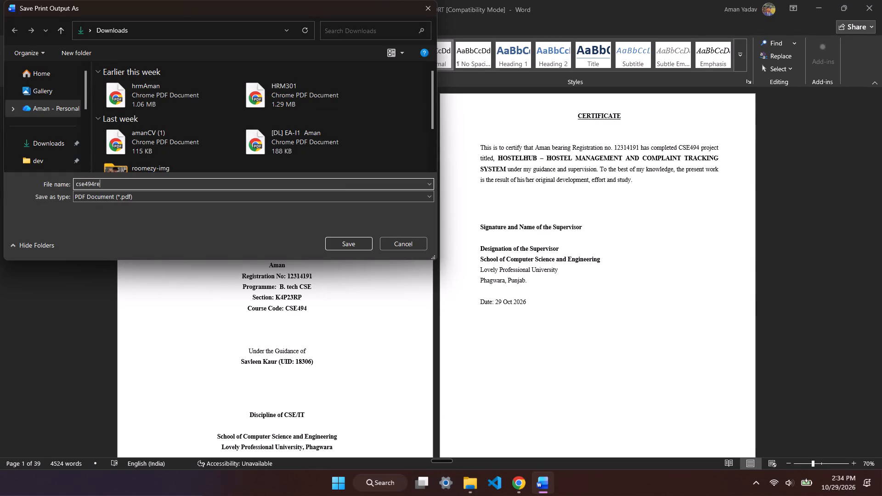
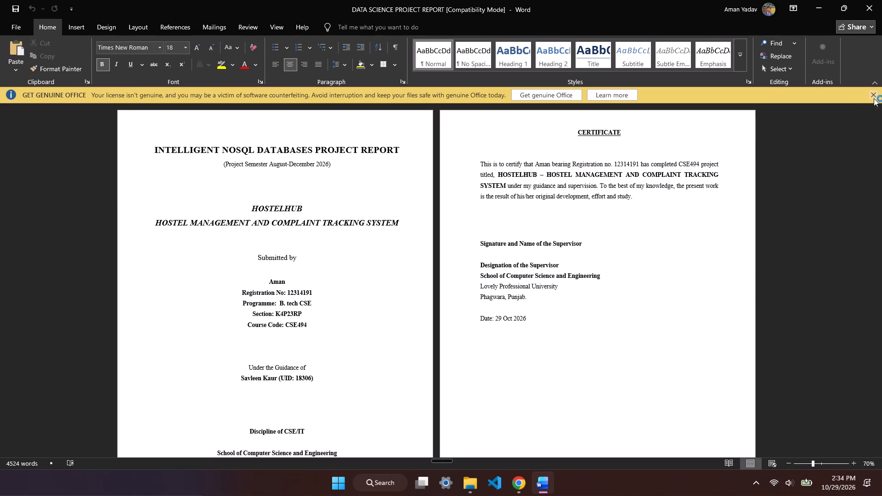
Begin exporting the project report as a PDF document, replacing the proposed file name with cse494repor.
left_click(9, 28)
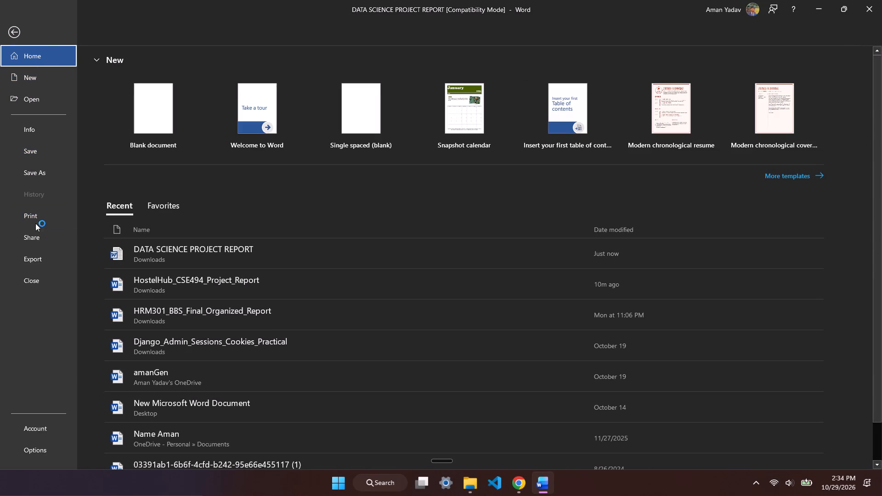
left_click(34, 216)
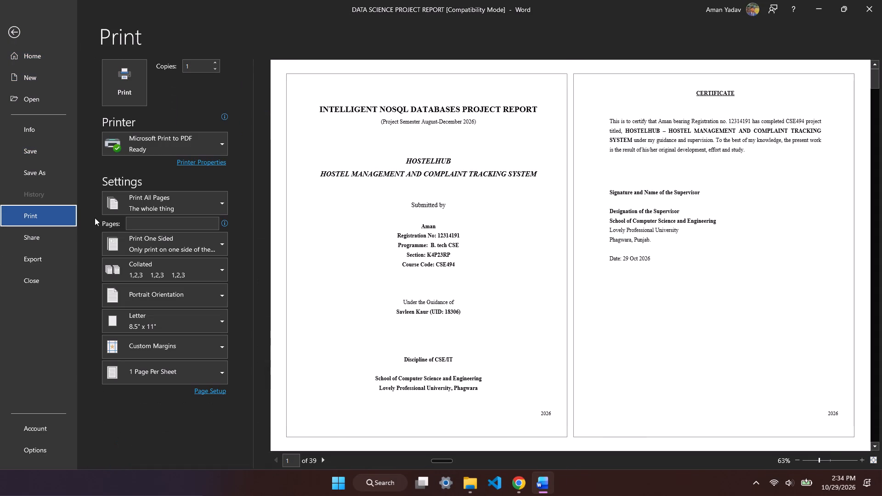
left_click(29, 254)
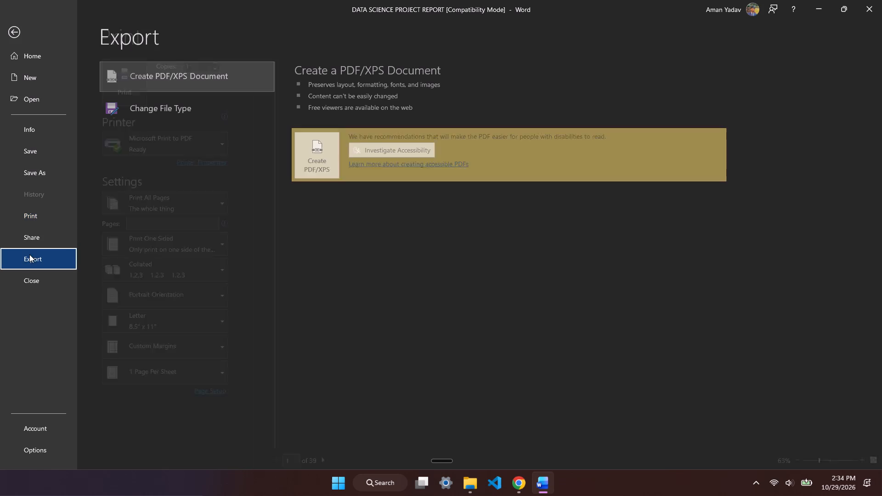
left_click(300, 147)
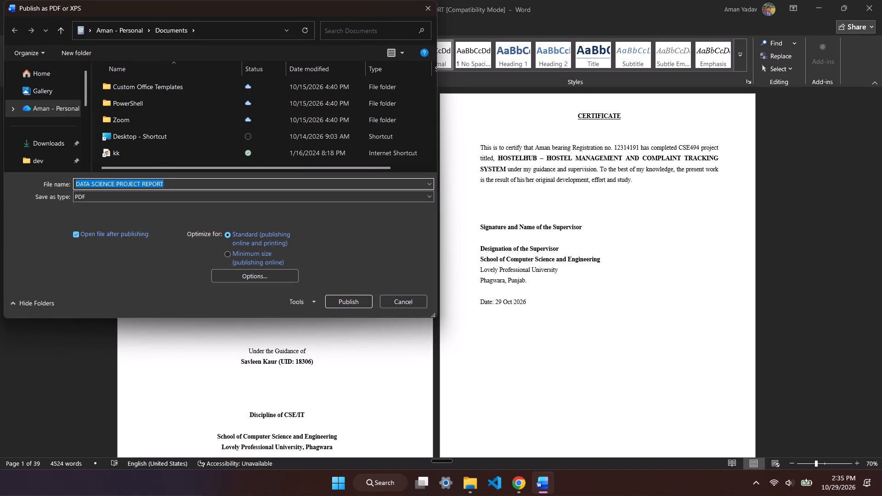
type("cse")
type("494")
type("repor")
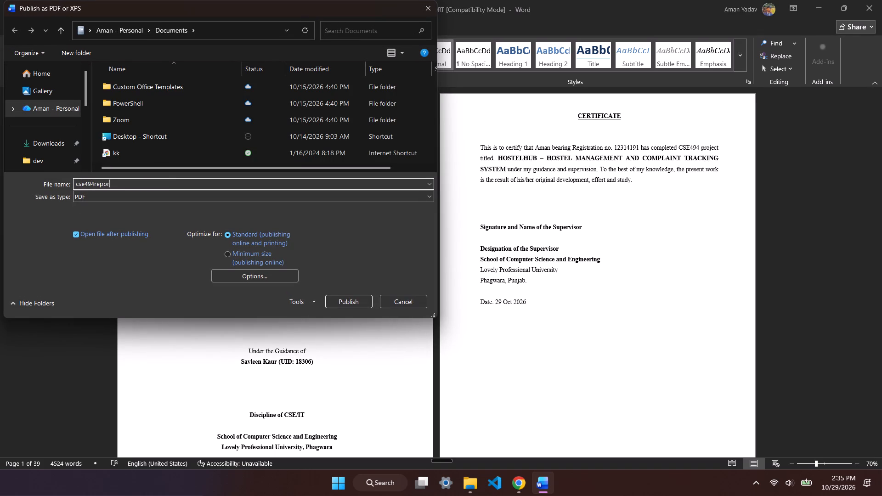
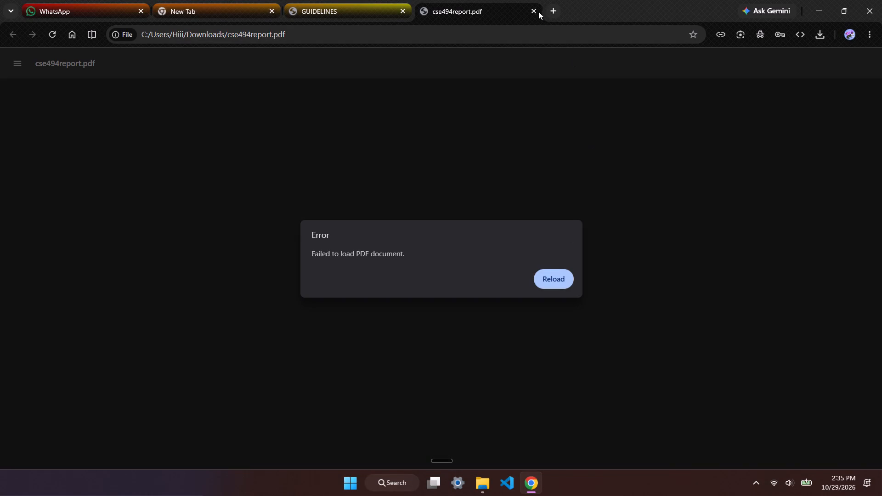
Close the browser tab showing cse494report.pdf from Downloads and open DATA SCIENCE PROJECT REPORT from the Downloads folder in Word.
left_click(530, 11)
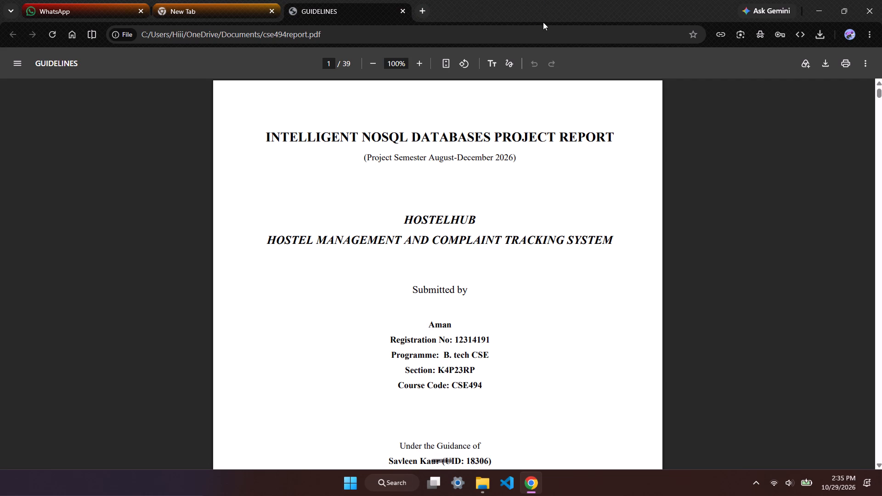
key("alt+Tab")
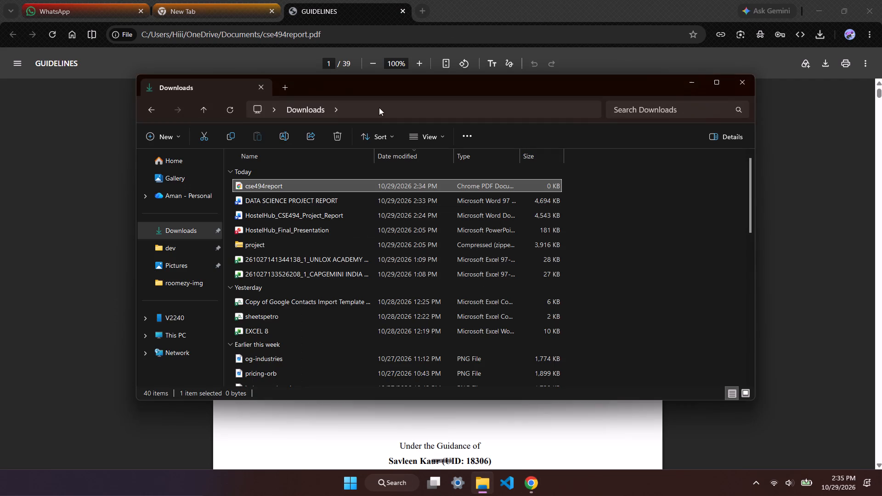
double_click(278, 198)
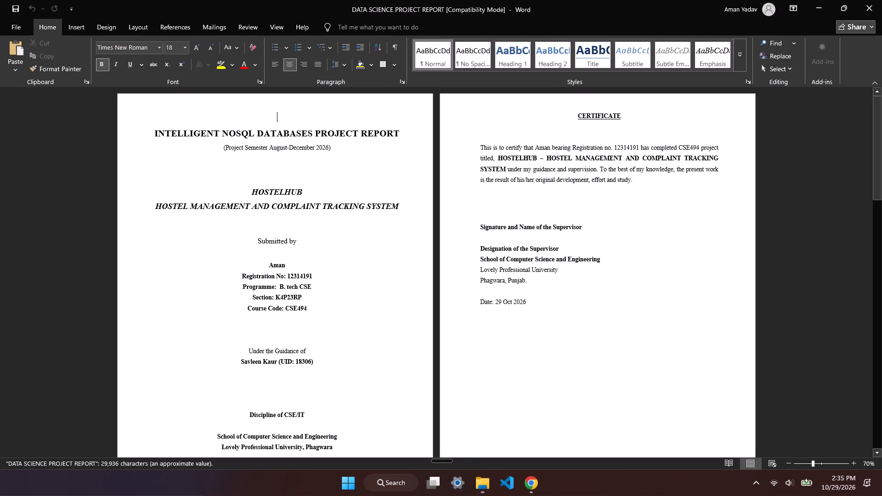